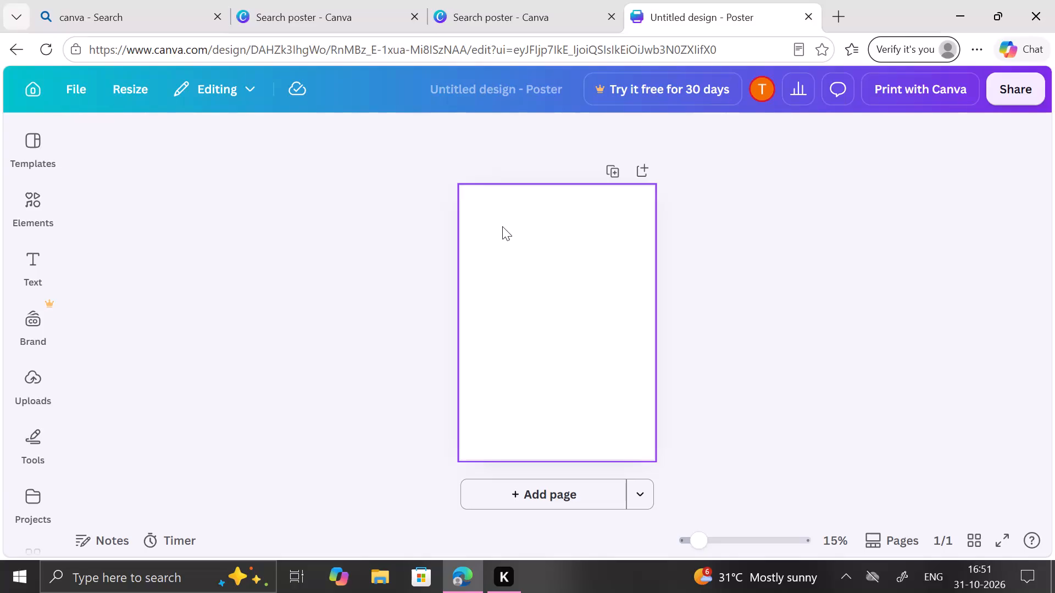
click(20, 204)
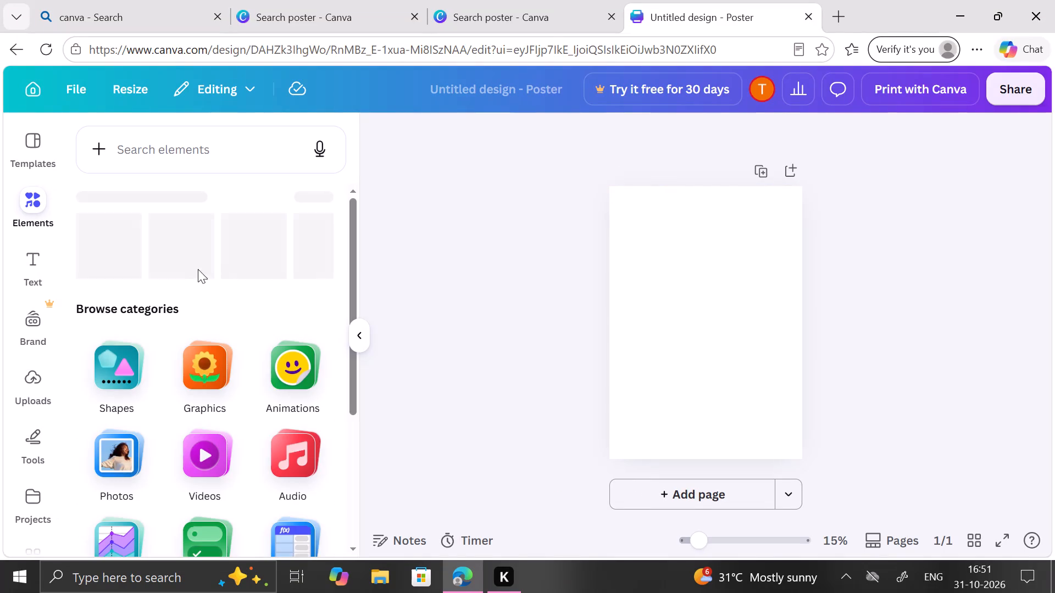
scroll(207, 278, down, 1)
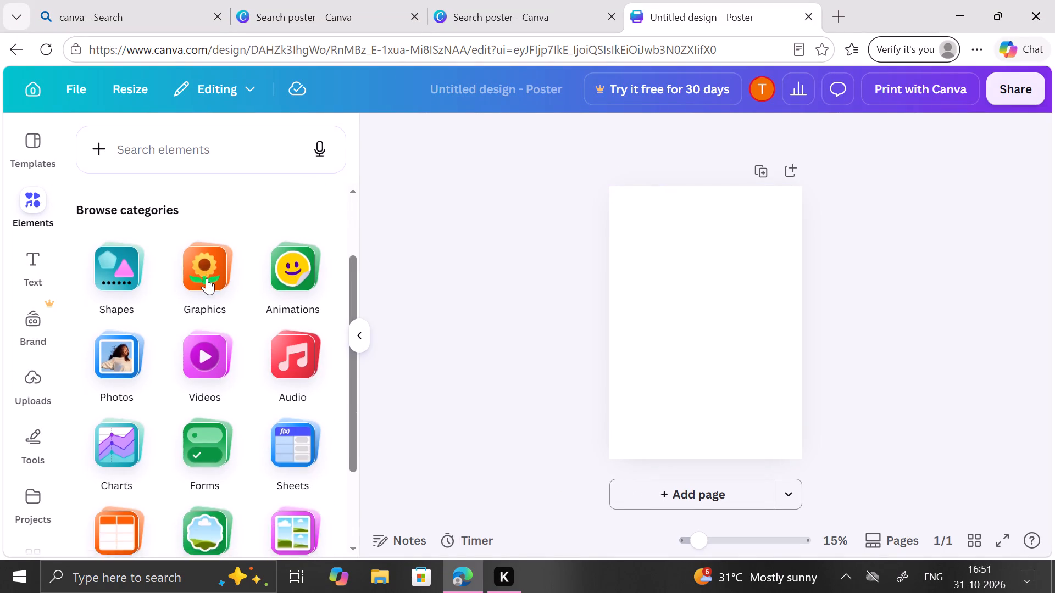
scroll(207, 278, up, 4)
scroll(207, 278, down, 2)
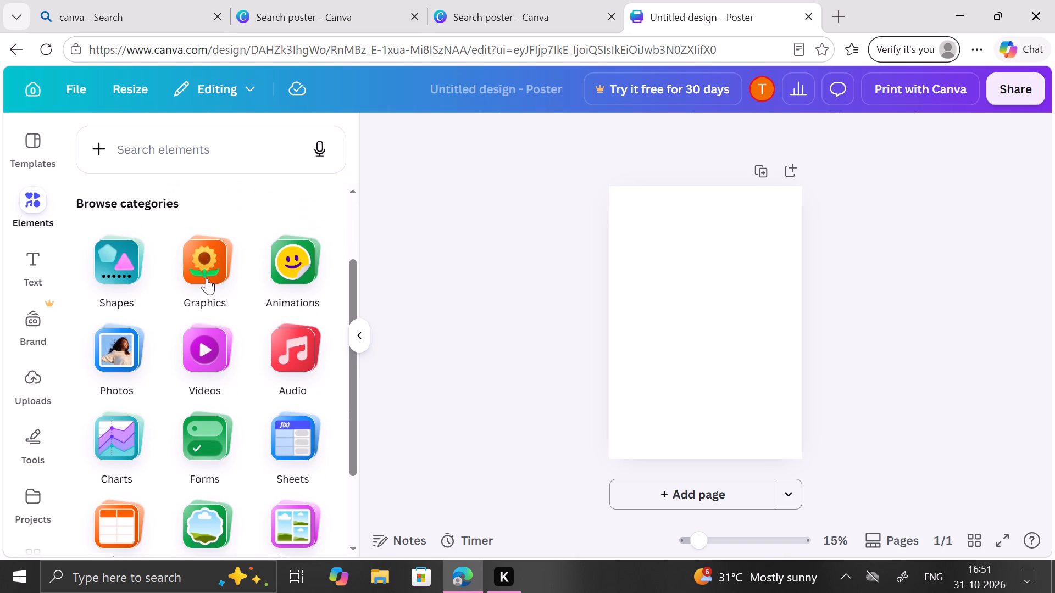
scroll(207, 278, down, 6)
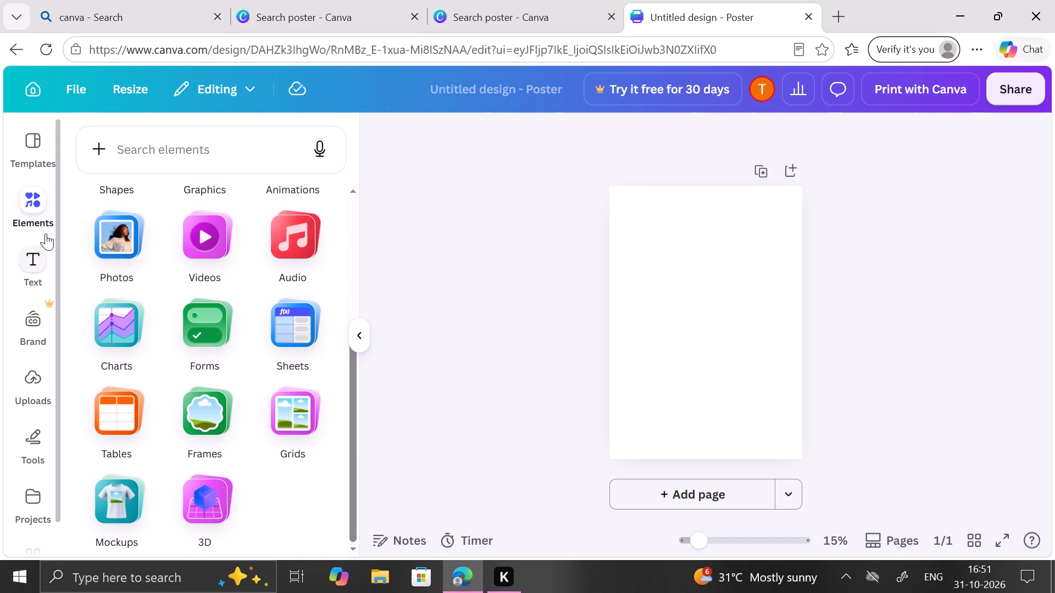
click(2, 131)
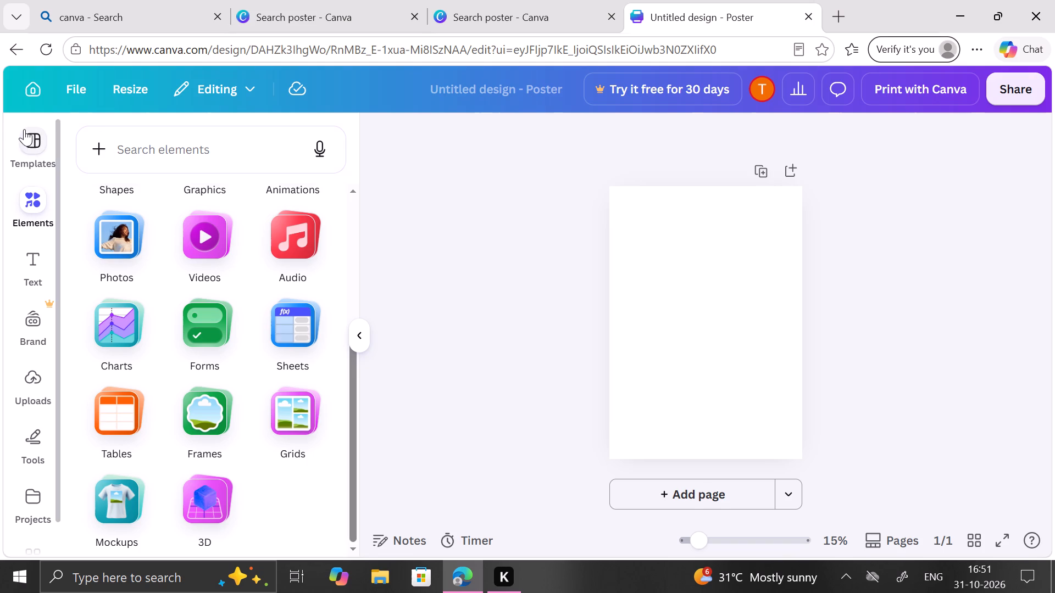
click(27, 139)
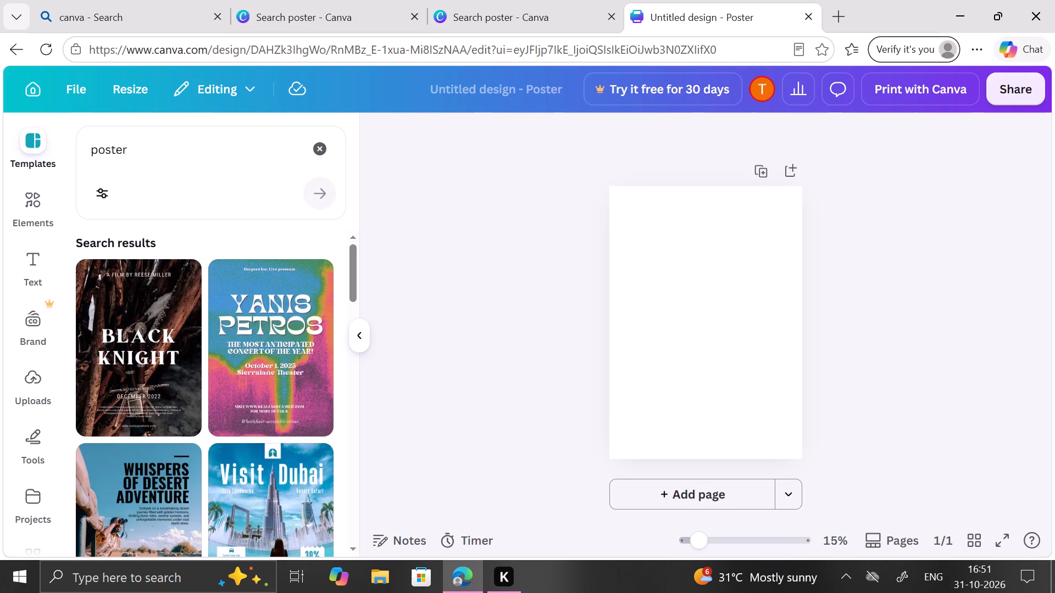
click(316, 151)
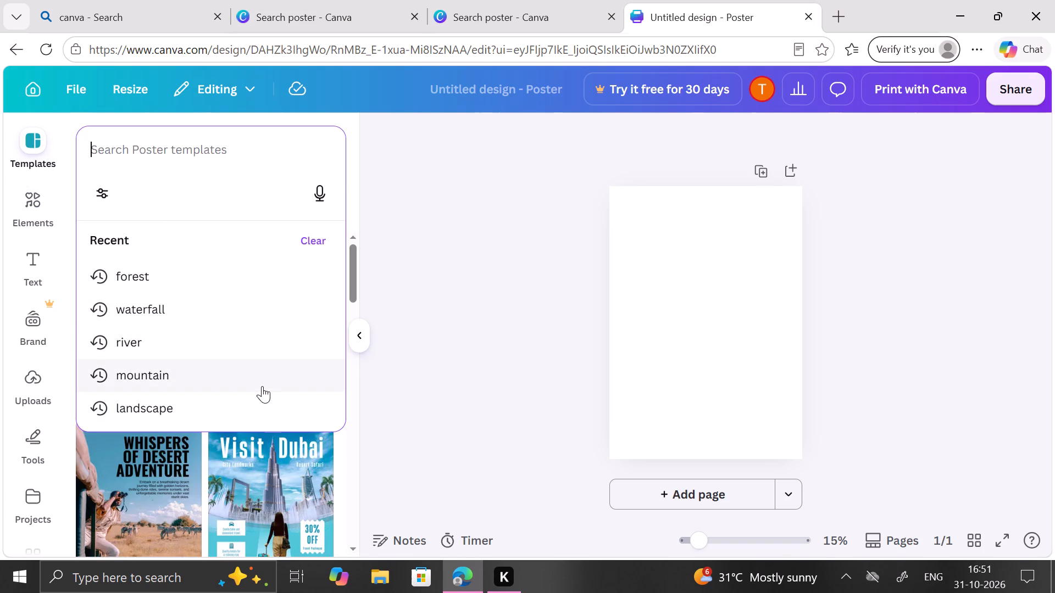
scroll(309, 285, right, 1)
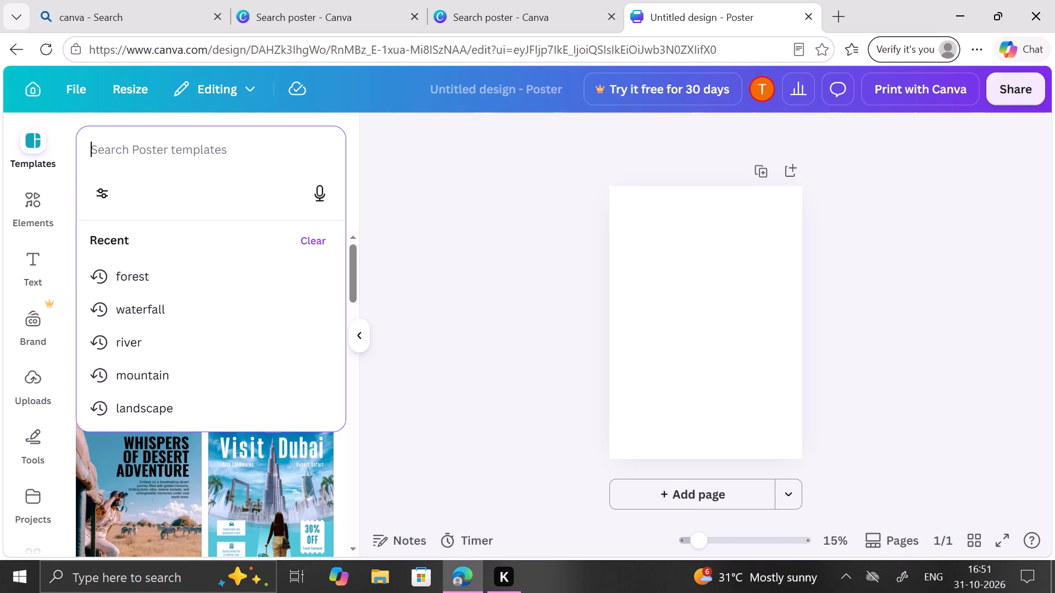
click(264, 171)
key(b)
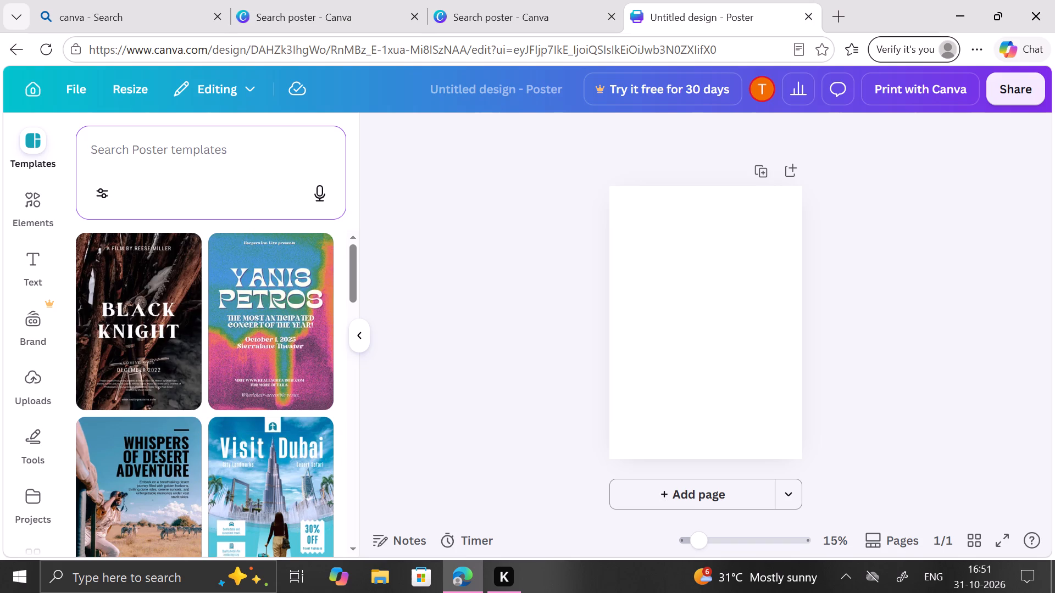
Search the elements library for "teddy" and browse all the matching graphics.
click(40, 205)
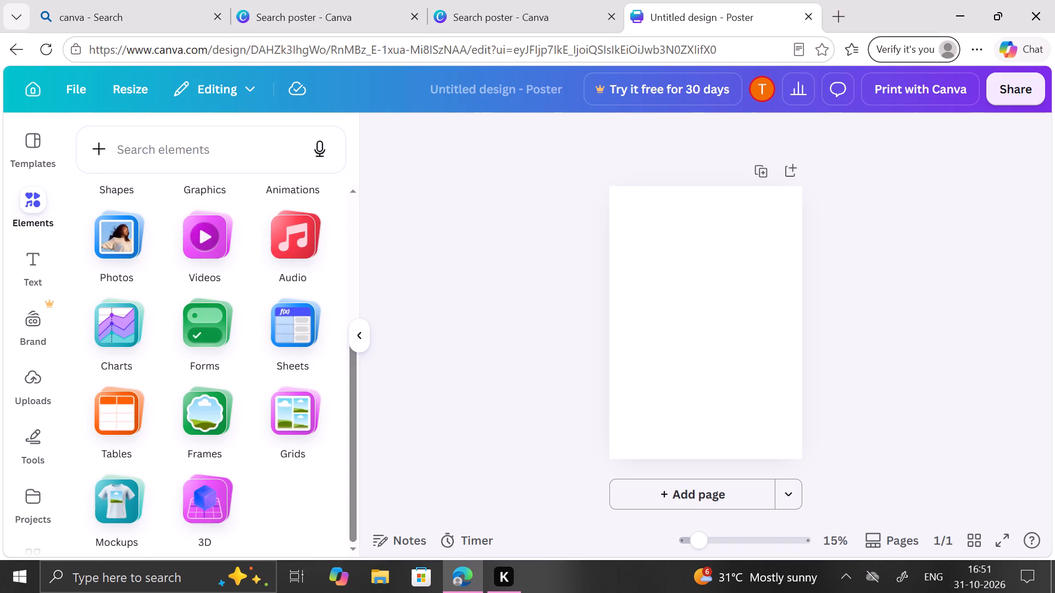
click(181, 152)
text(ba)
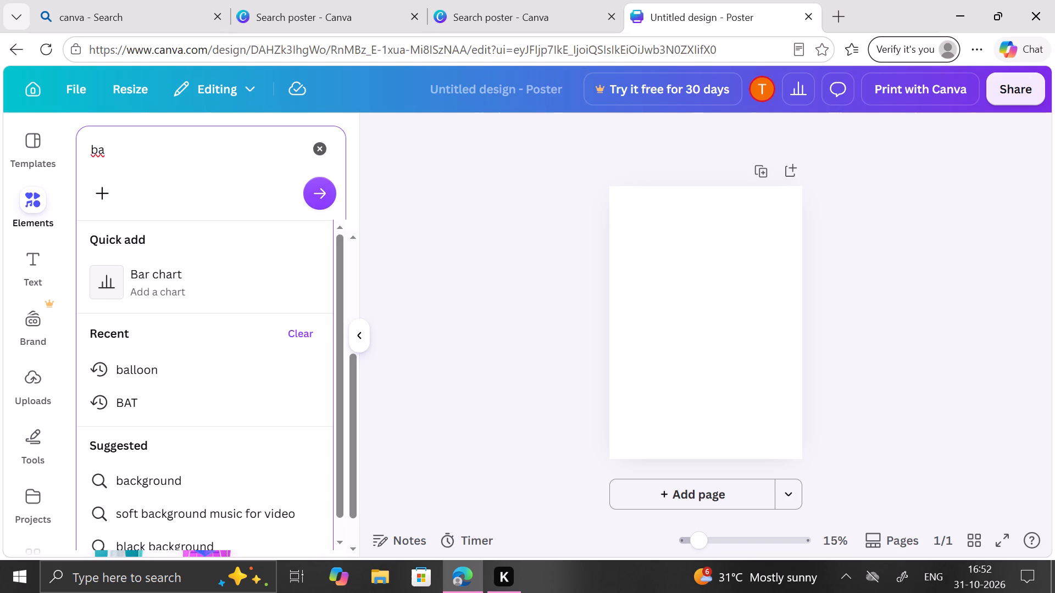
key(BackSpace)
key(BackSpace)
key(BackSpace)
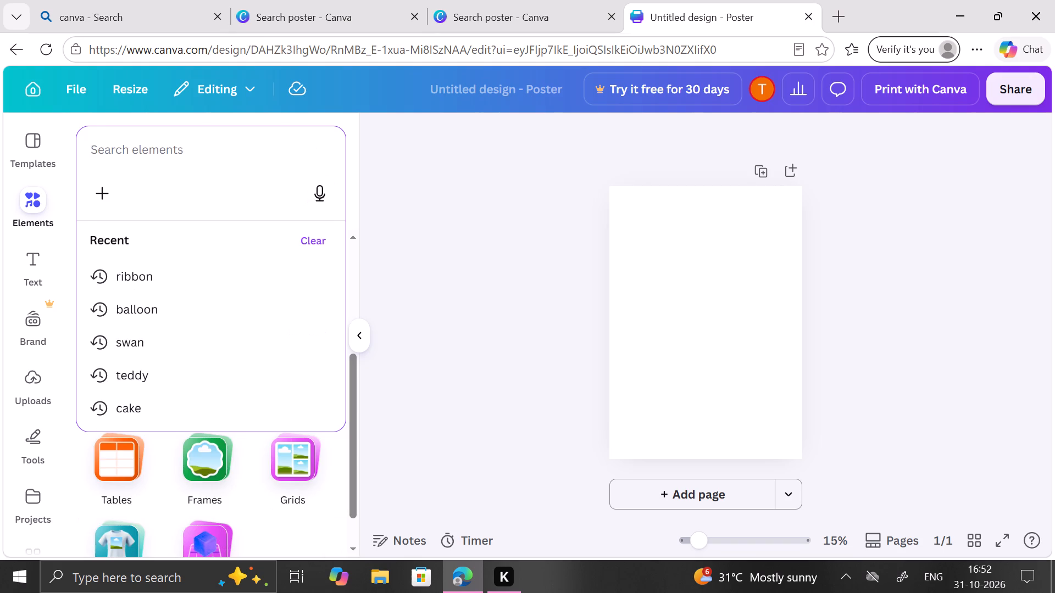
text(teddy)
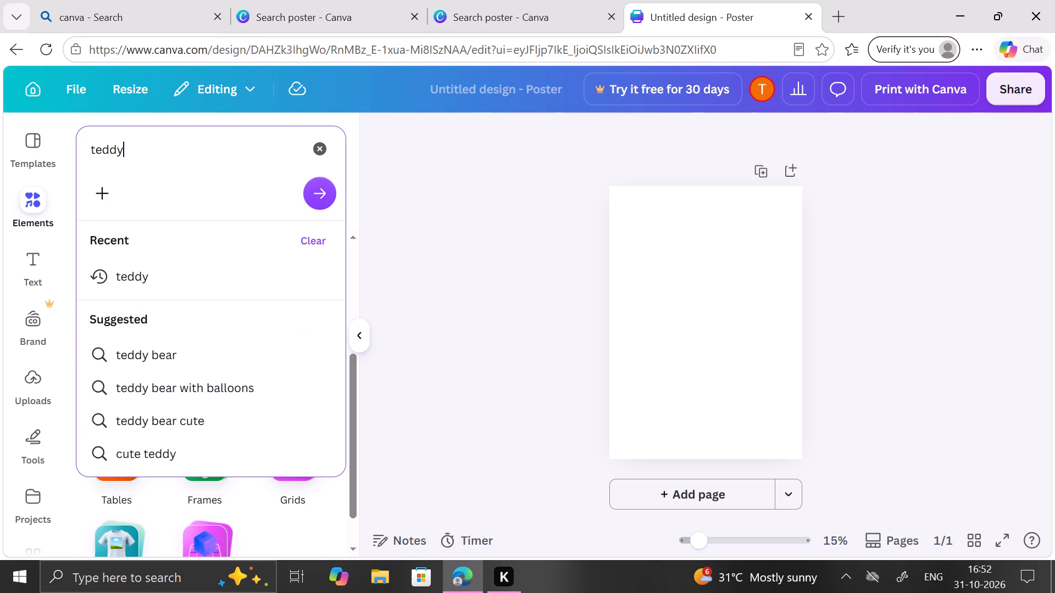
key(Return)
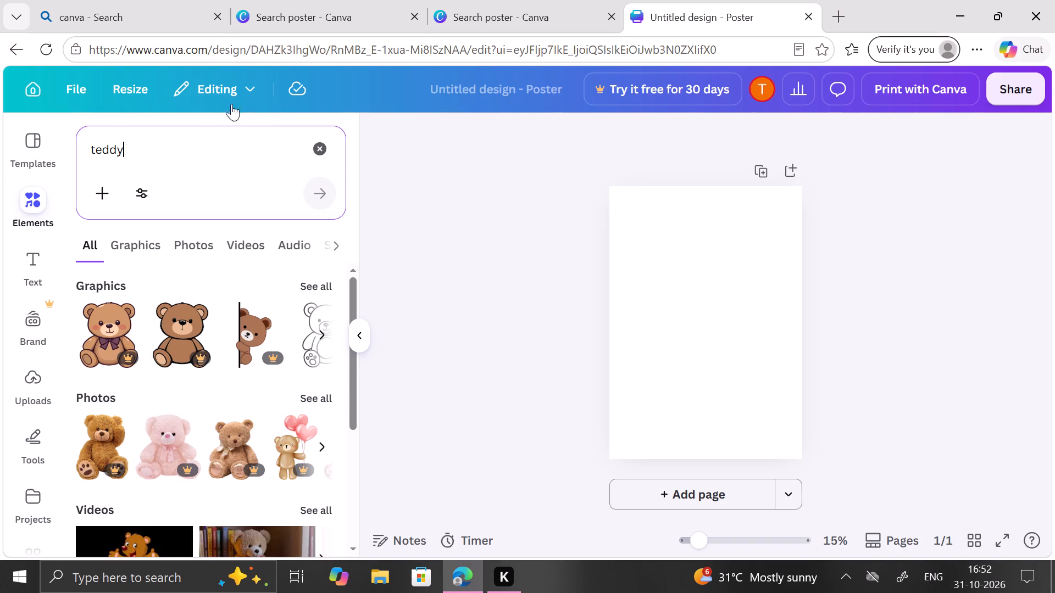
click(318, 279)
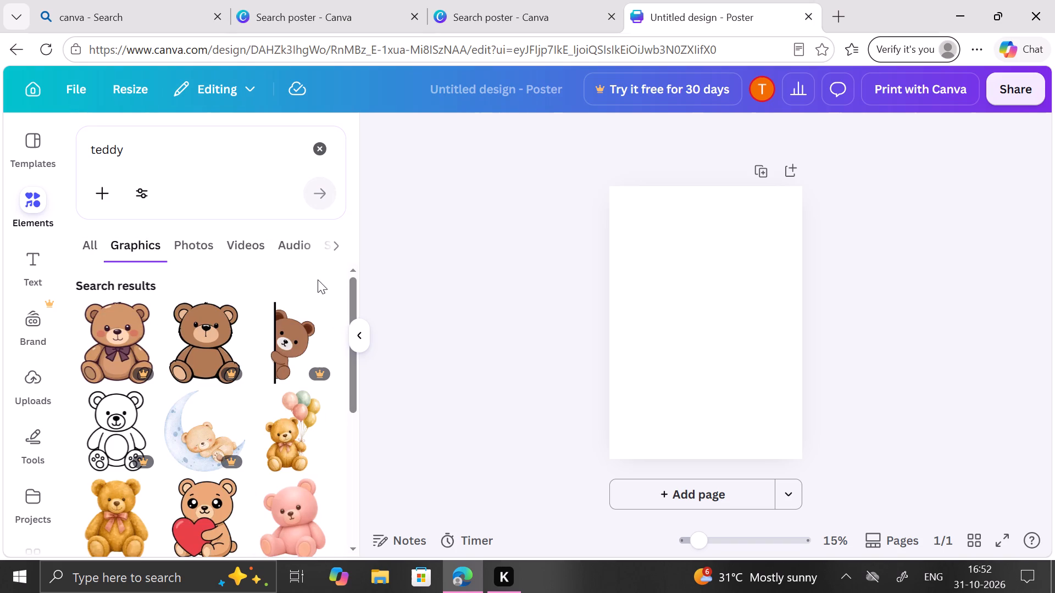
scroll(271, 401, down, 2)
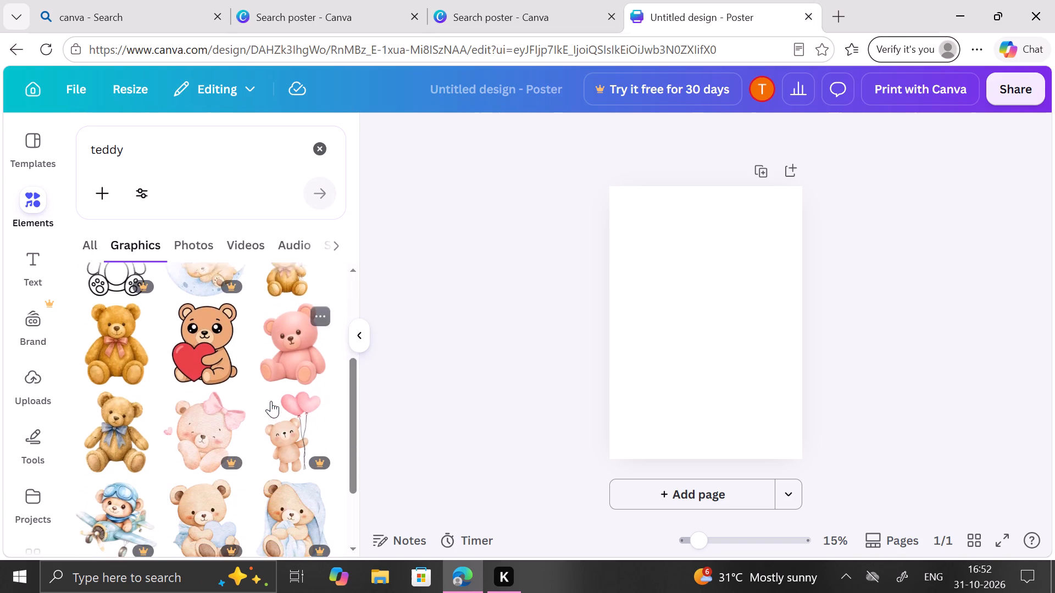
scroll(271, 401, down, 4)
scroll(271, 401, up, 1)
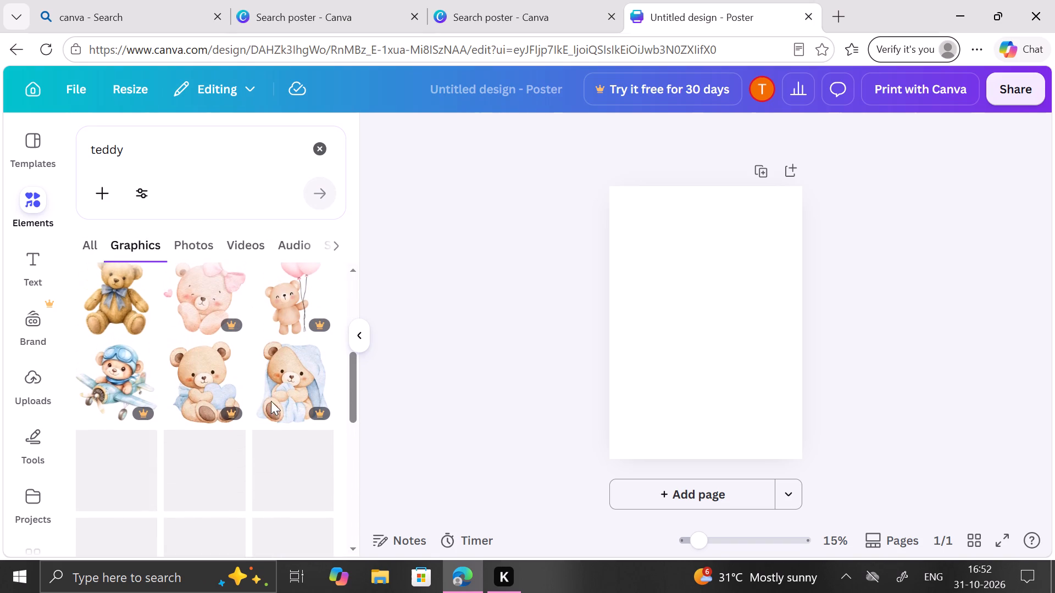
Try a light purple solid background on the blank page, and replace it with the pale yellow-to-pink default gradient.
click(721, 344)
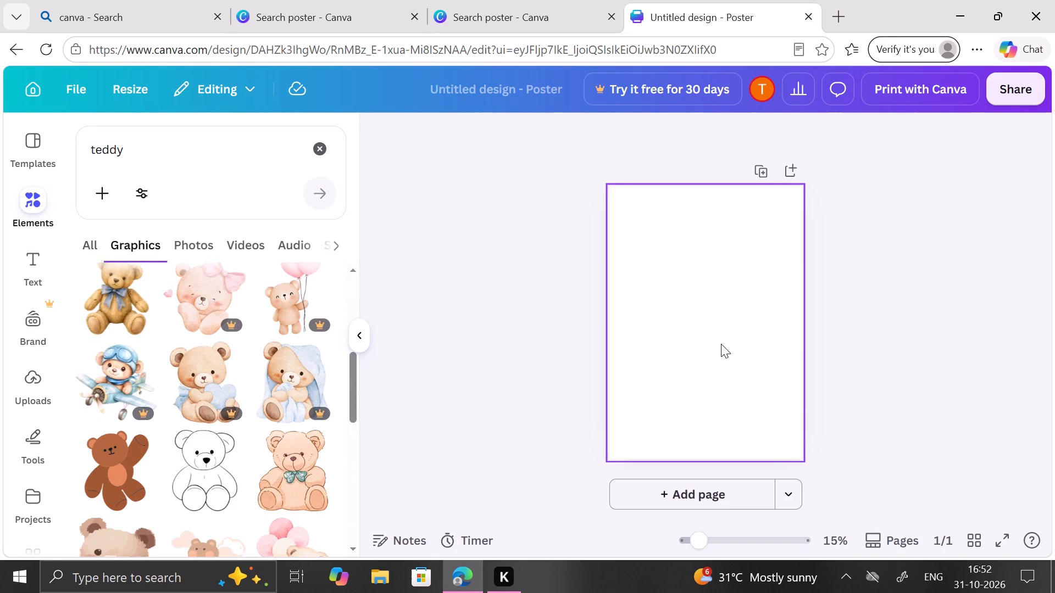
click(717, 135)
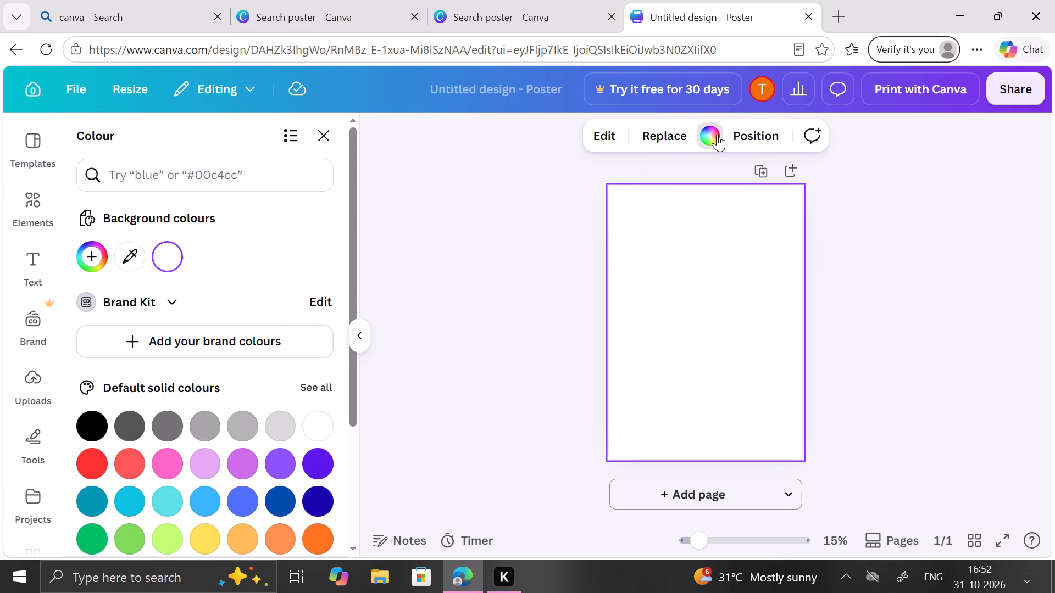
scroll(190, 506, down, 1)
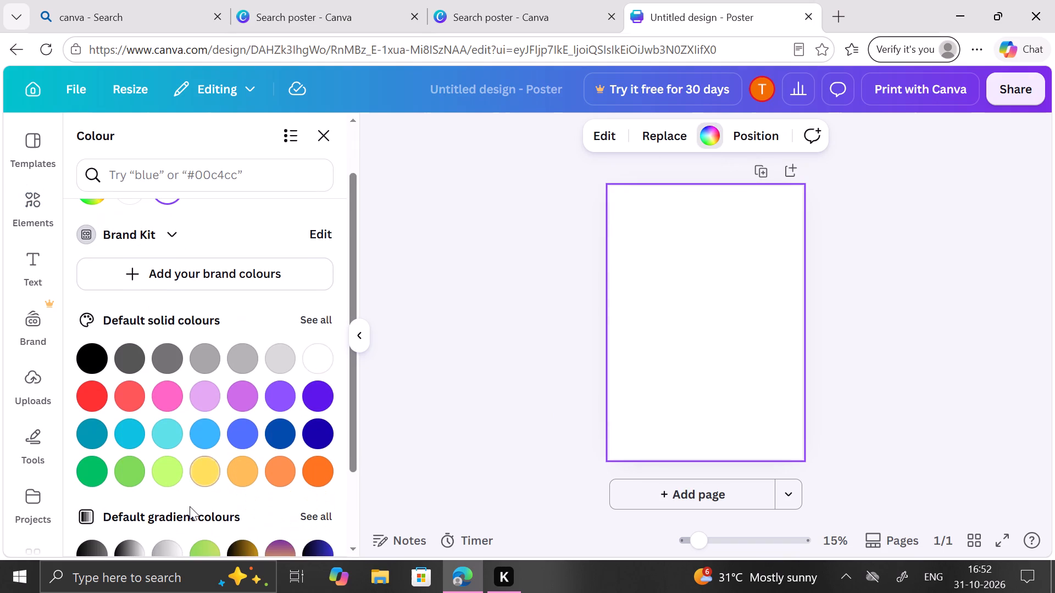
click(203, 397)
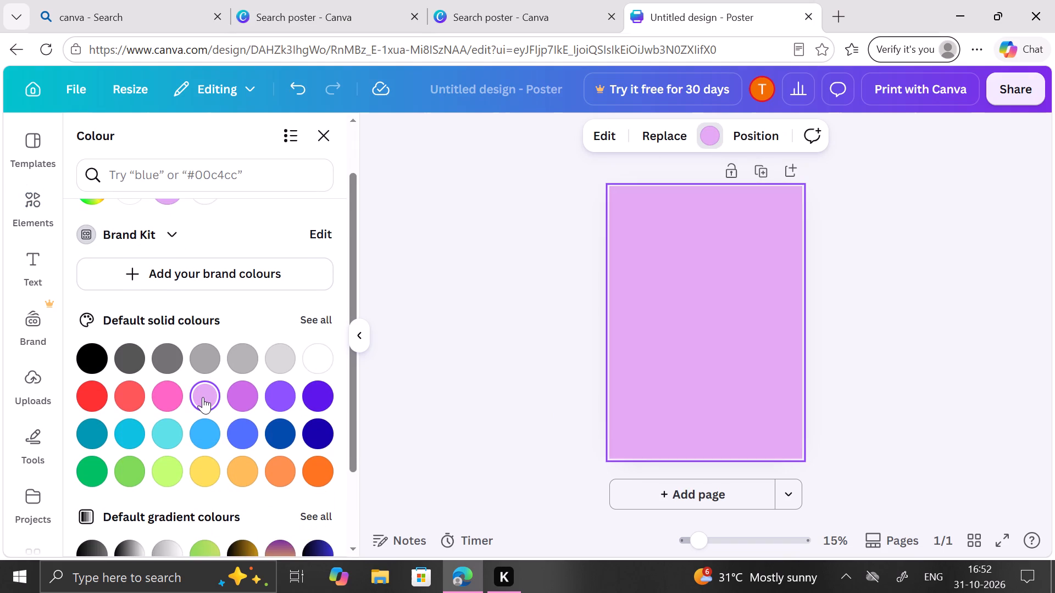
scroll(320, 422, down, 3)
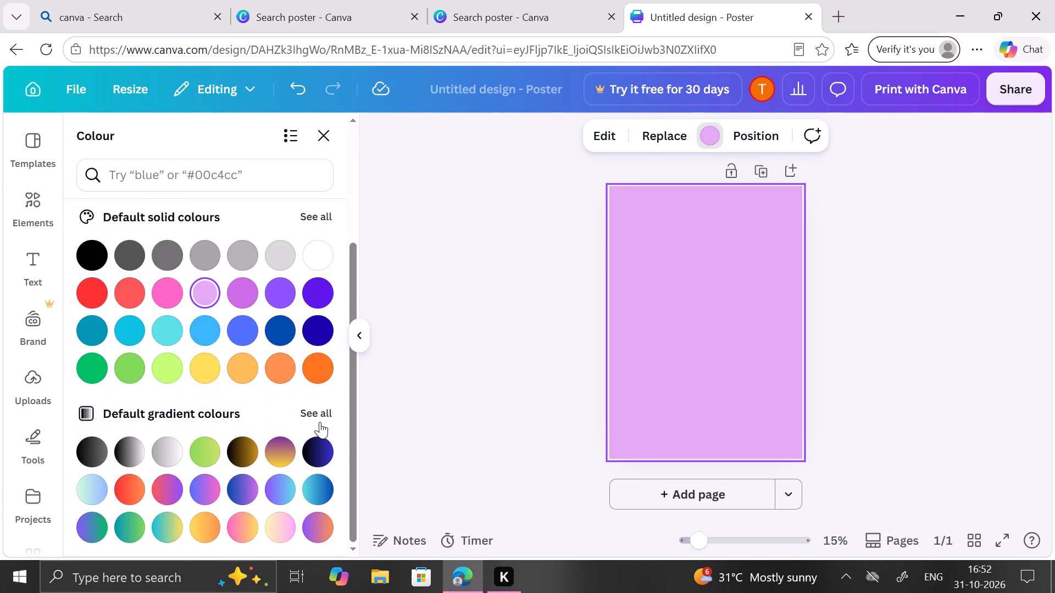
click(270, 537)
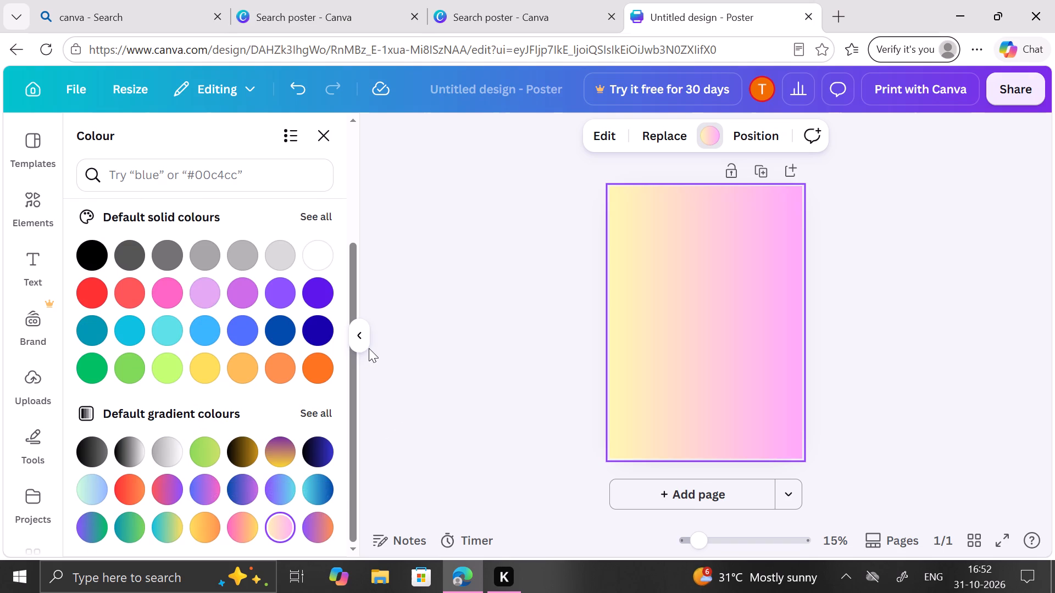
click(334, 142)
Add the brown teddy bear graphic with the blue bow to the poster page.
scroll(265, 368, down, 2)
scroll(265, 368, up, 2)
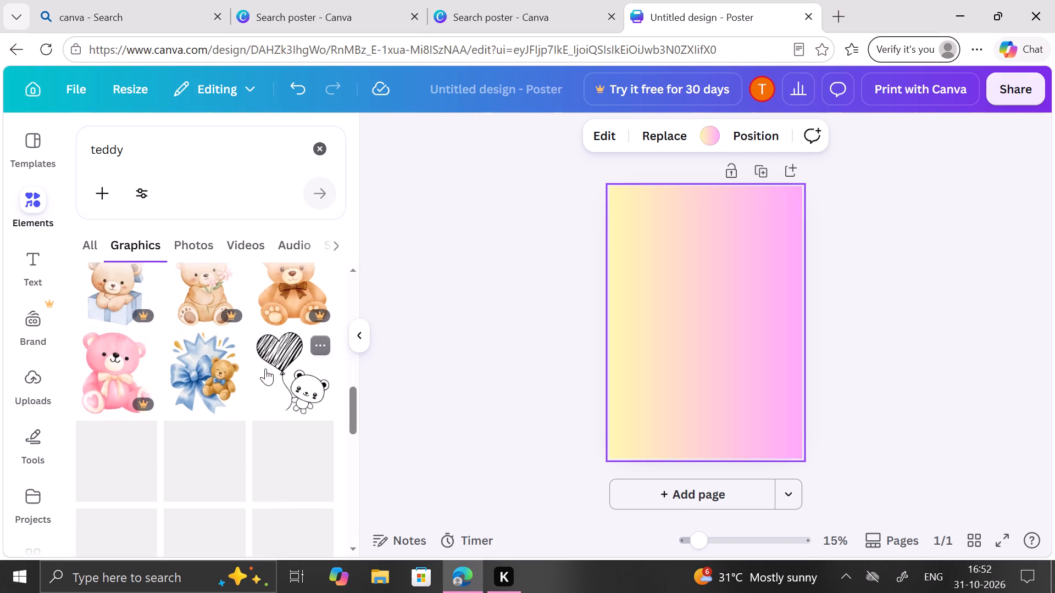
scroll(265, 368, up, 2)
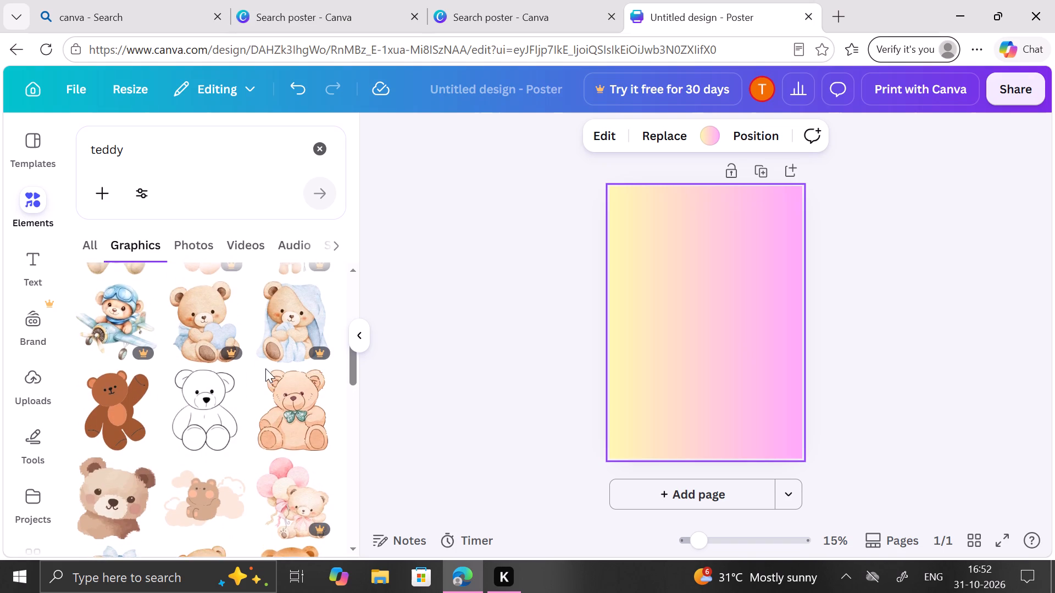
scroll(265, 368, up, 2)
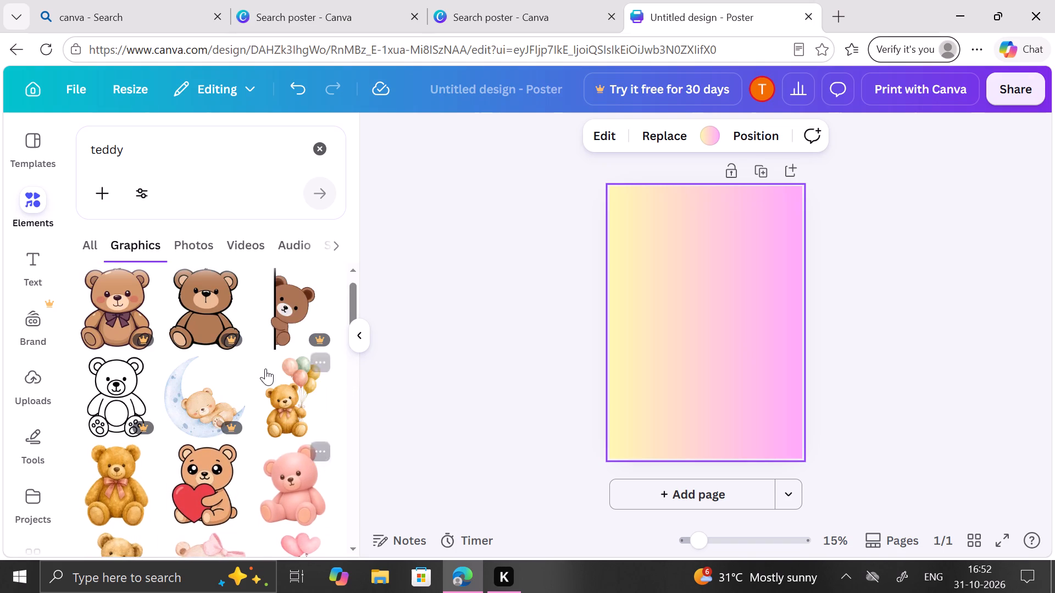
scroll(265, 368, up, 1)
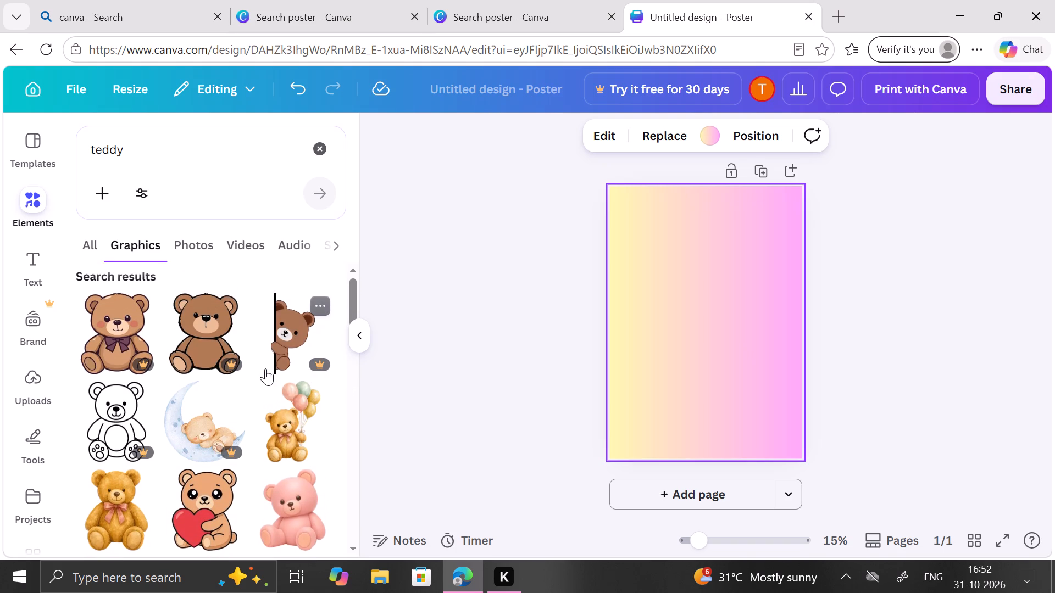
scroll(265, 368, down, 2)
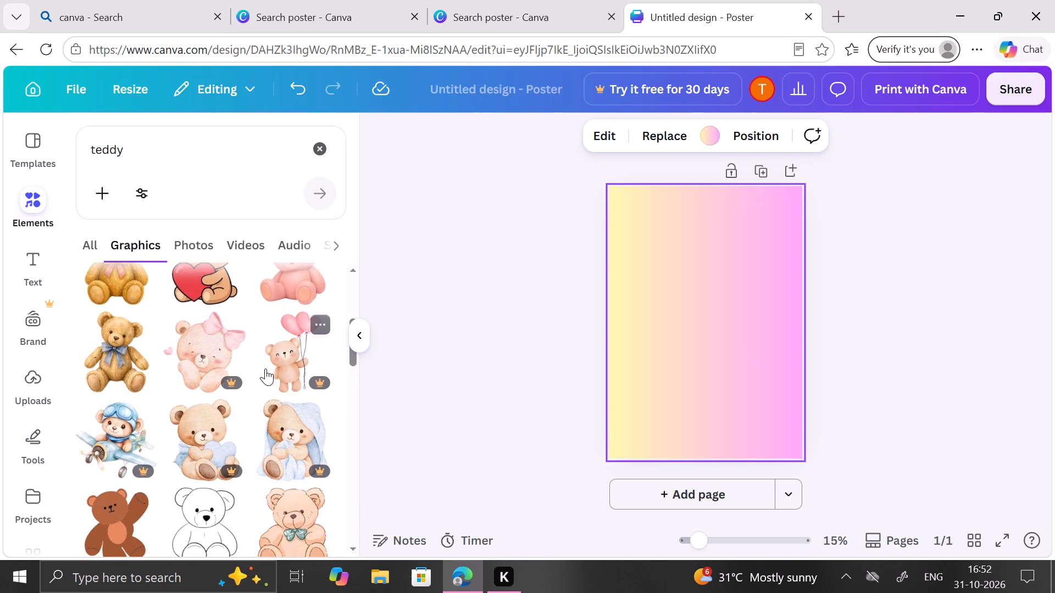
click(121, 349)
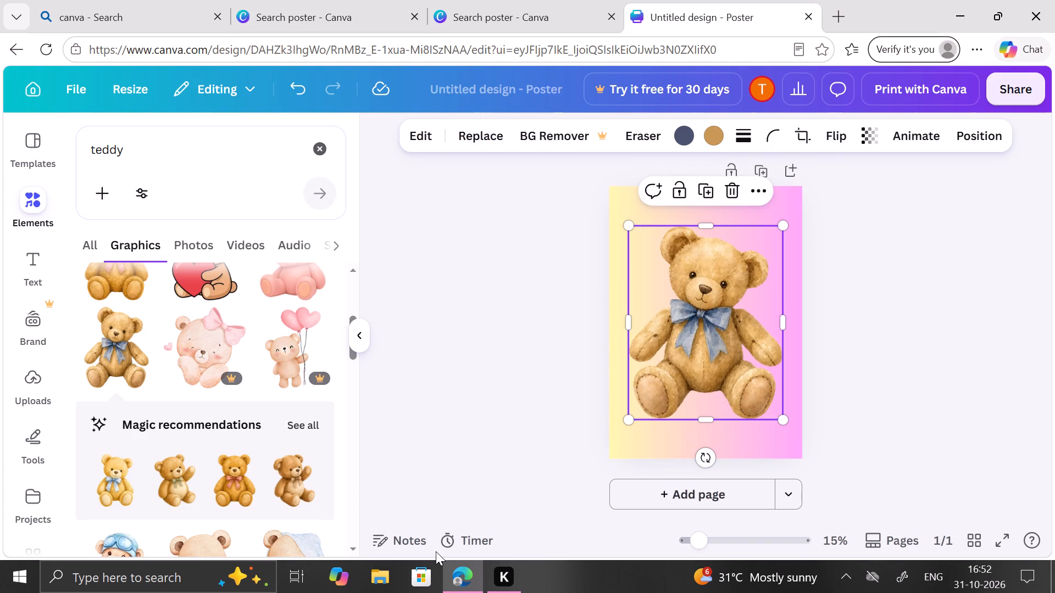
Browse the full set of Magic recommendations related to the blue-bow teddy bear, and deselect the bear on the page.
click(310, 425)
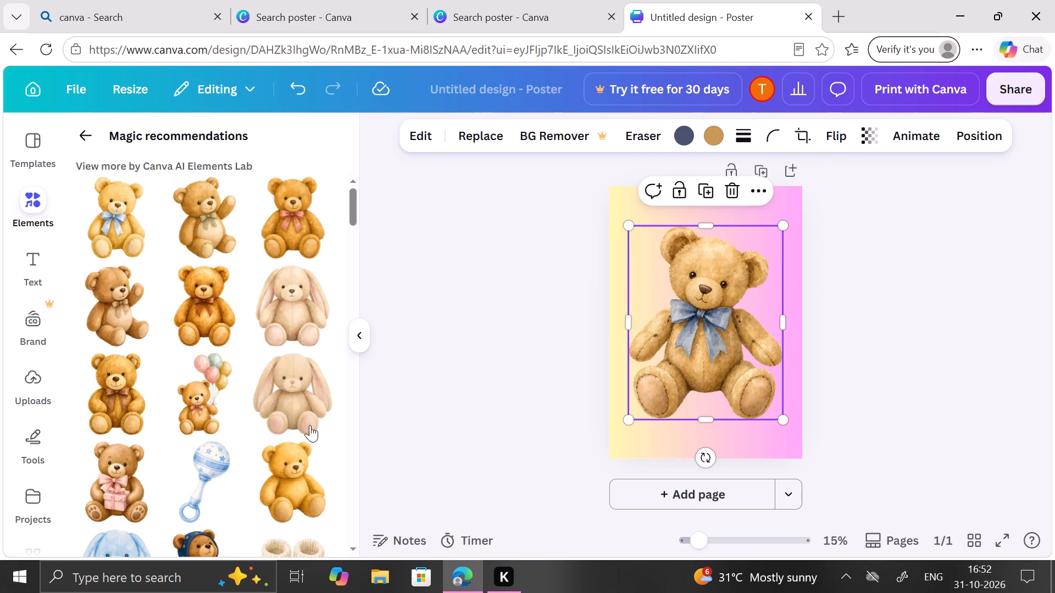
scroll(310, 425, down, 3)
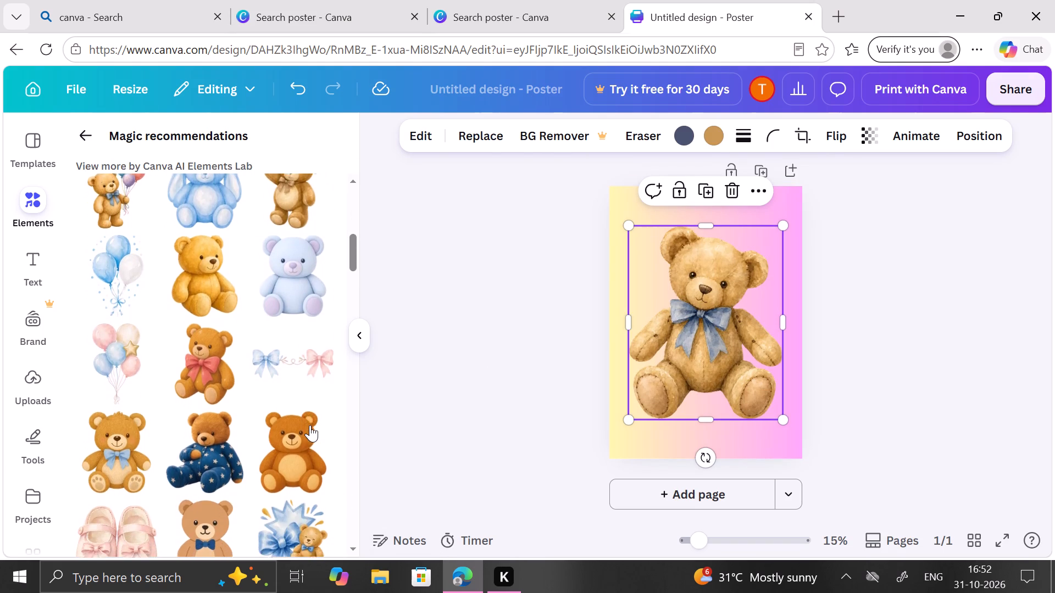
scroll(310, 425, up, 1)
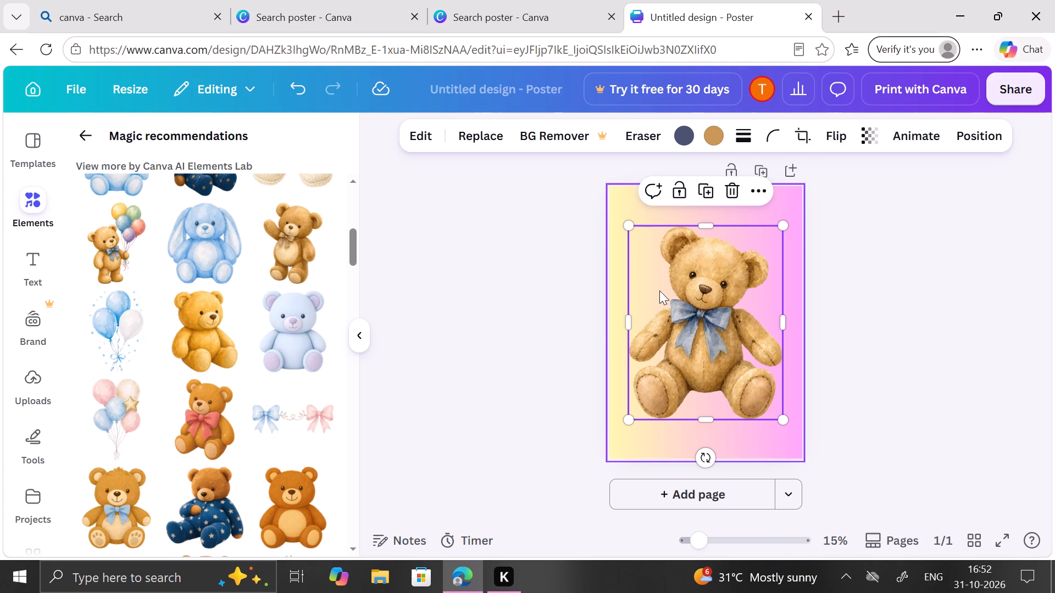
click(625, 285)
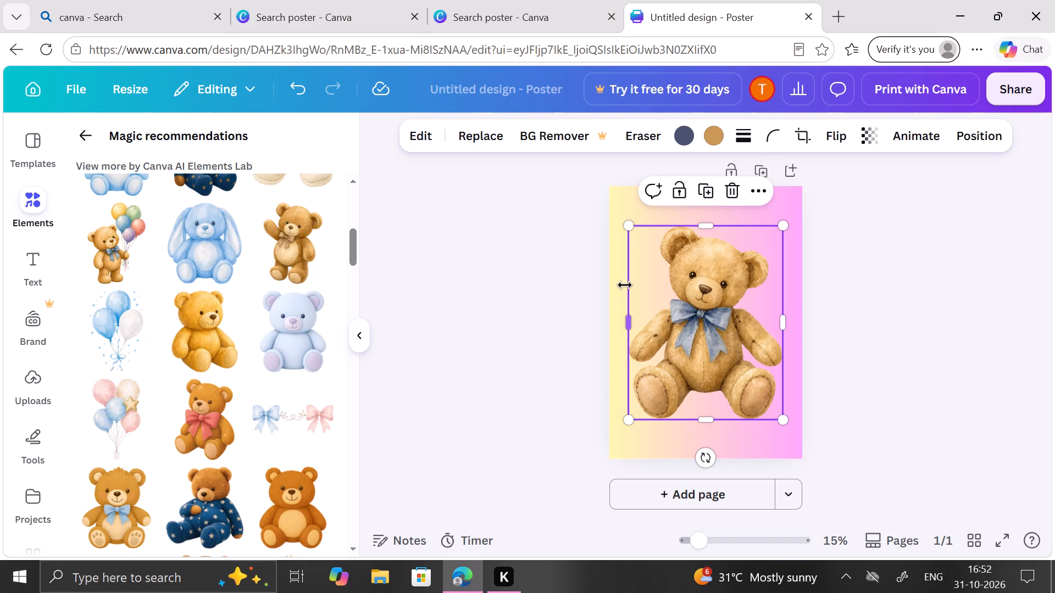
click(619, 285)
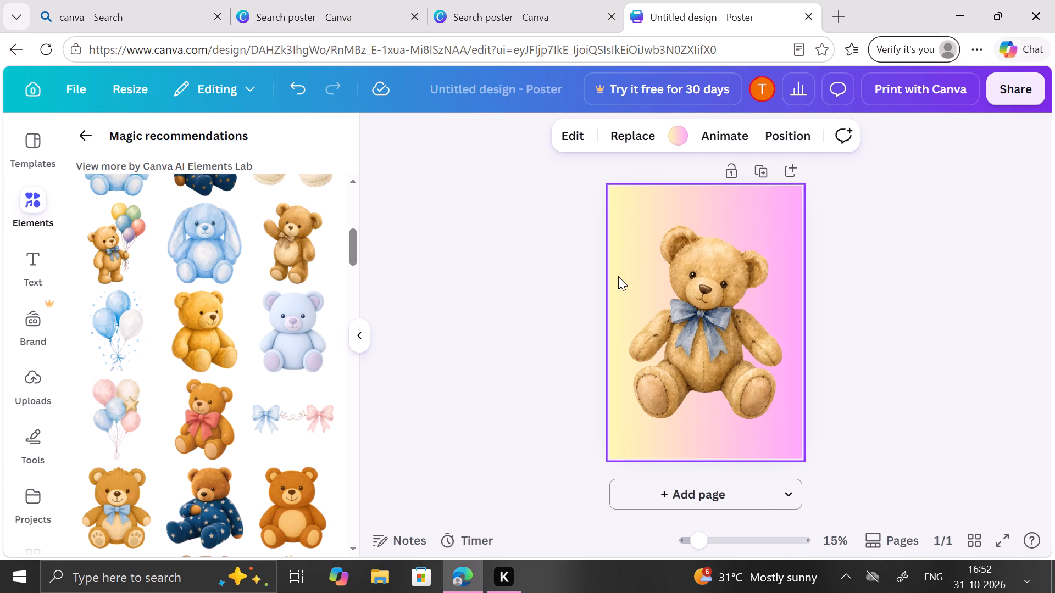
Replace the page's gradient background with the light peach shade from the full set of default solid colours.
click(685, 131)
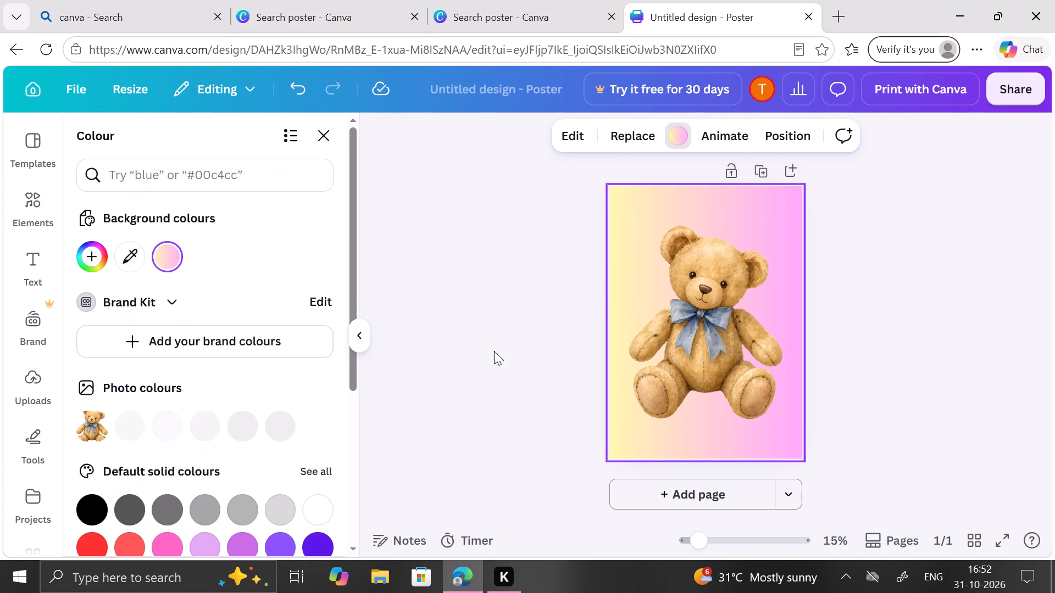
scroll(359, 416, down, 4)
scroll(359, 416, up, 3)
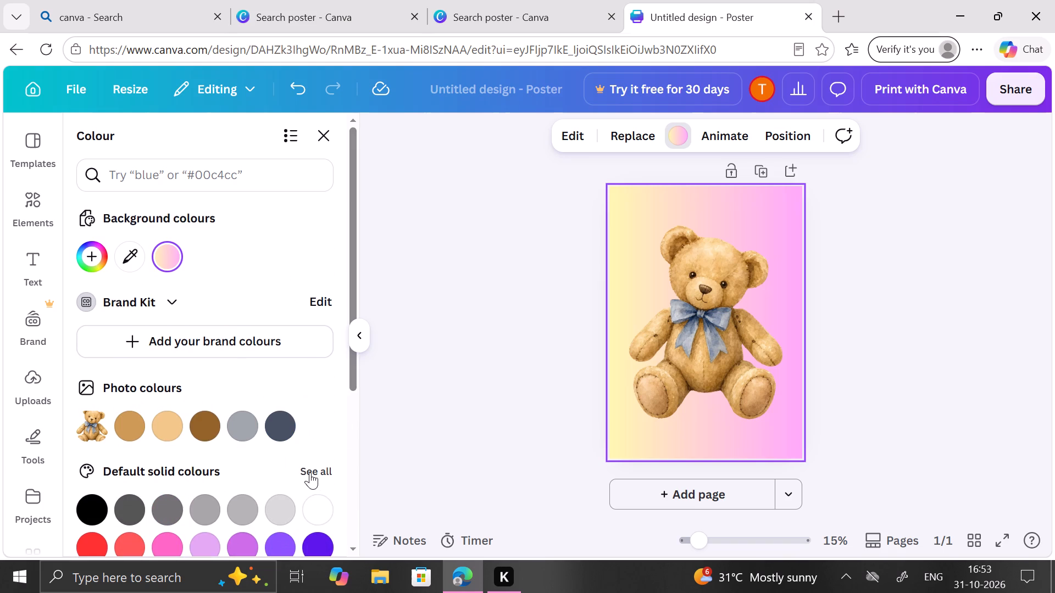
click(310, 472)
scroll(310, 472, down, 1)
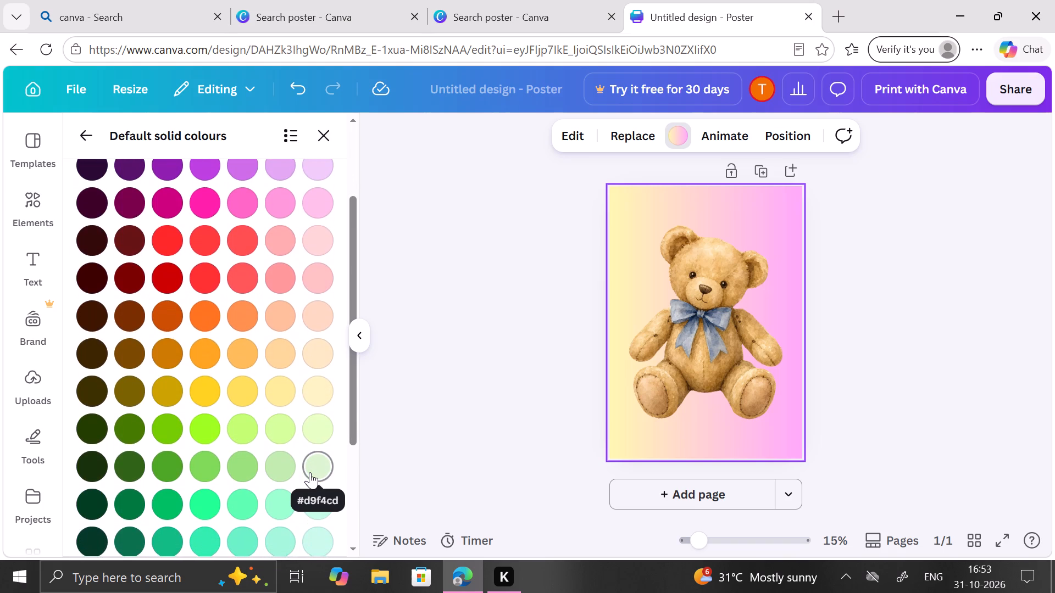
click(325, 350)
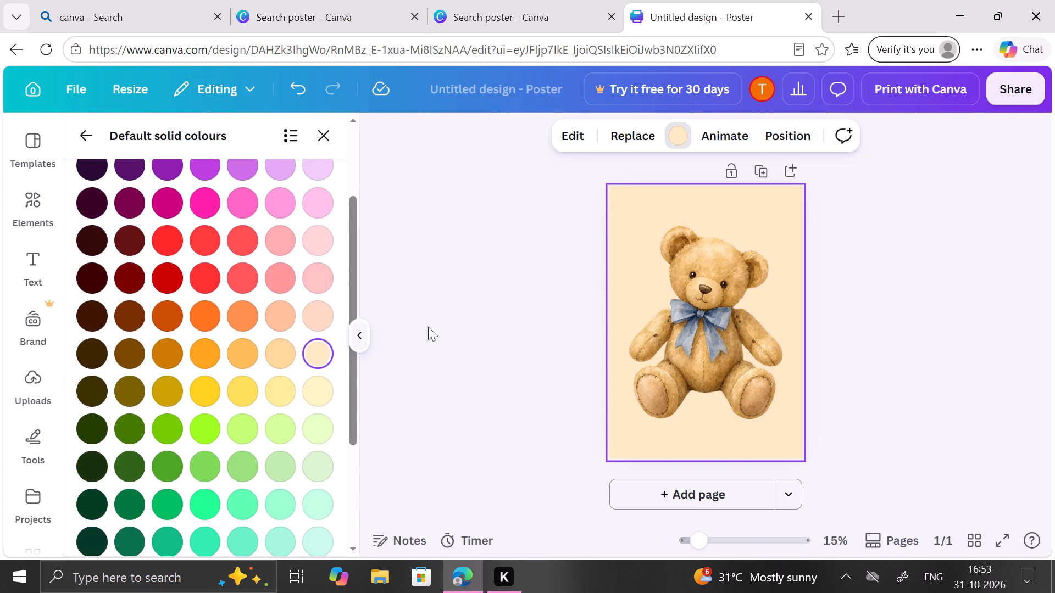
click(96, 139)
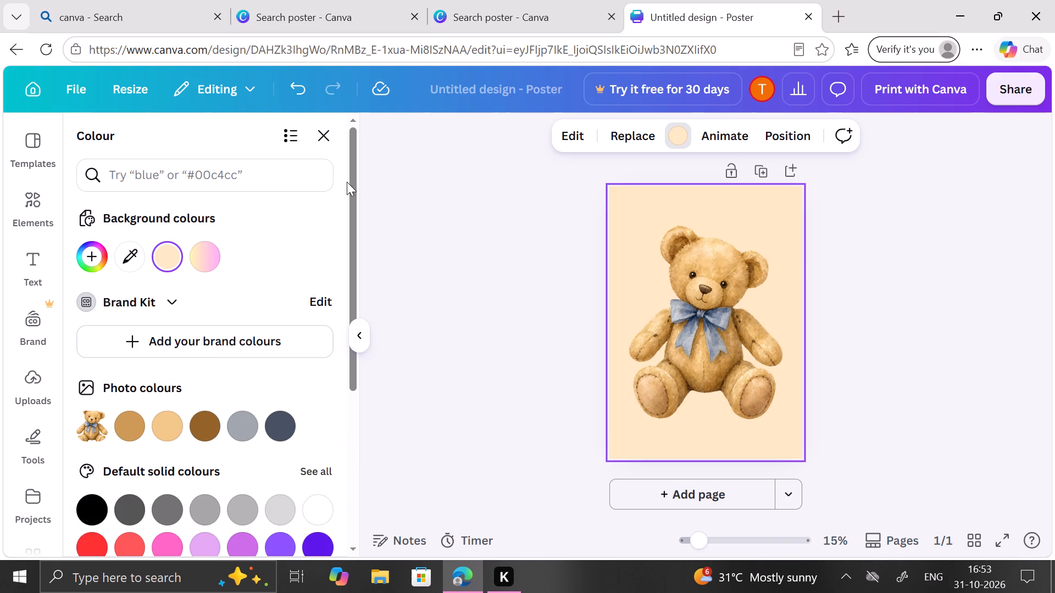
click(333, 137)
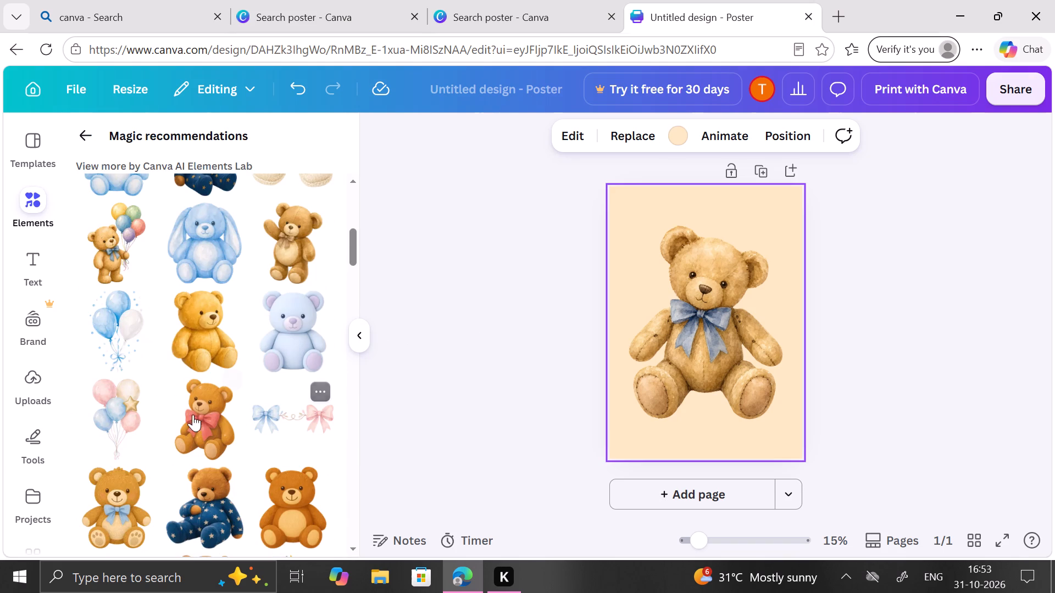
Add the pastel balloon bunch with the gold star and move it toward the page's upper-left corner.
click(118, 416)
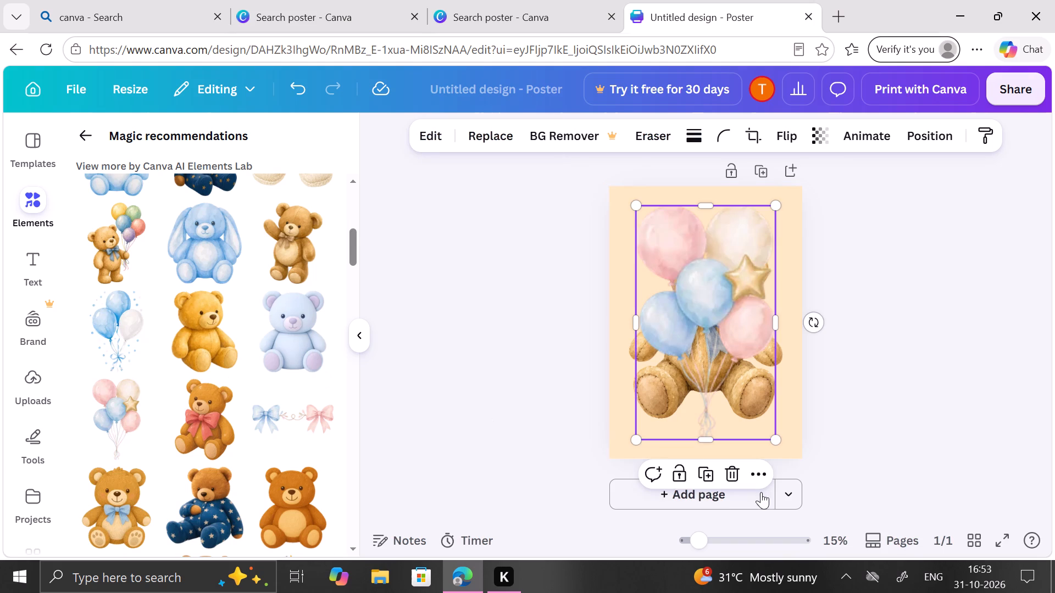
click(760, 405)
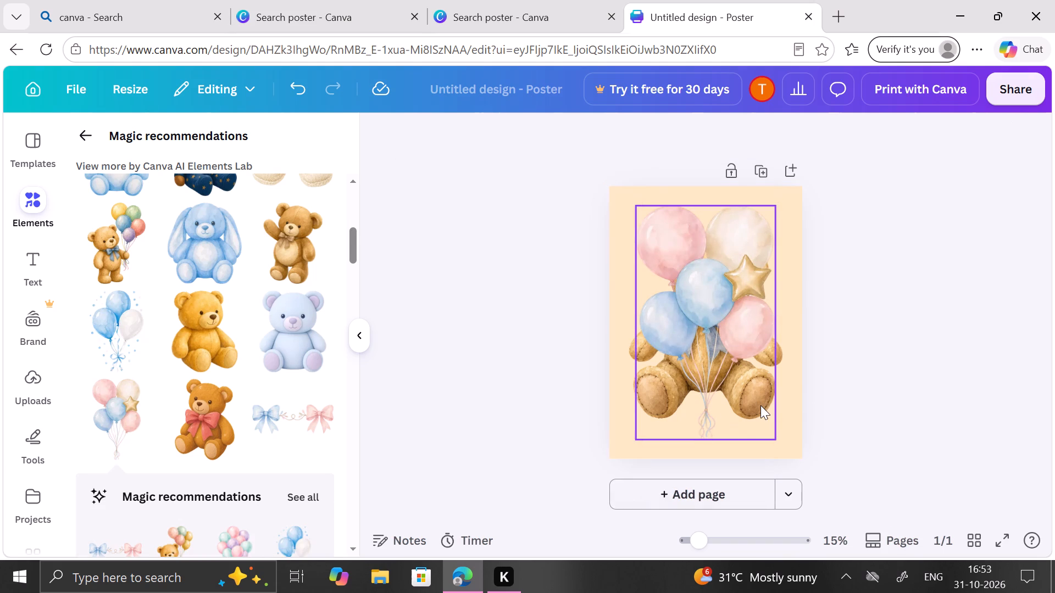
drag(708, 343, 668, 314)
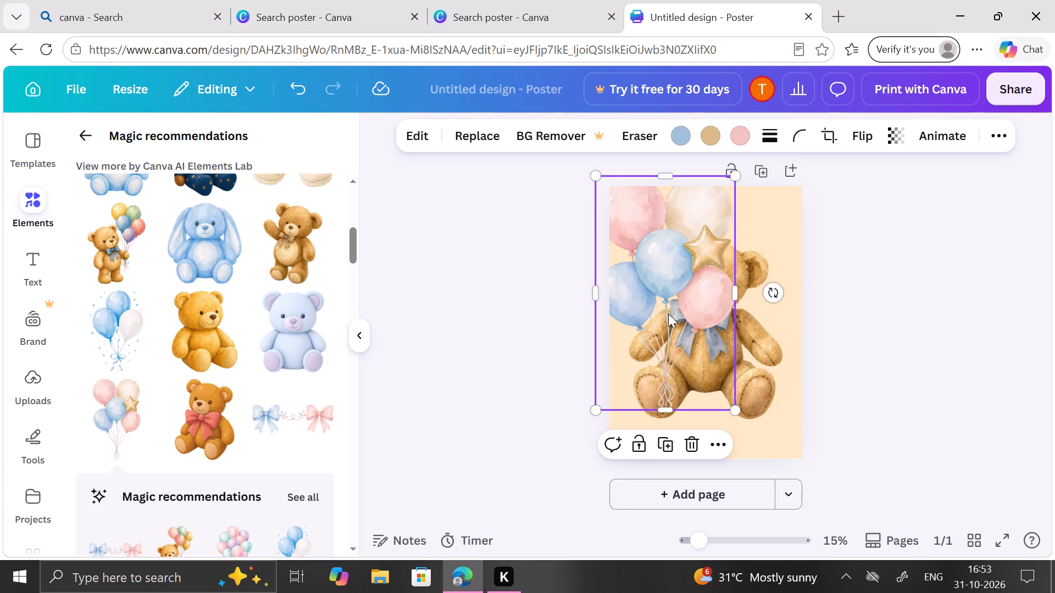
Delete the blue-bow teddy bear from the page.
click(763, 363)
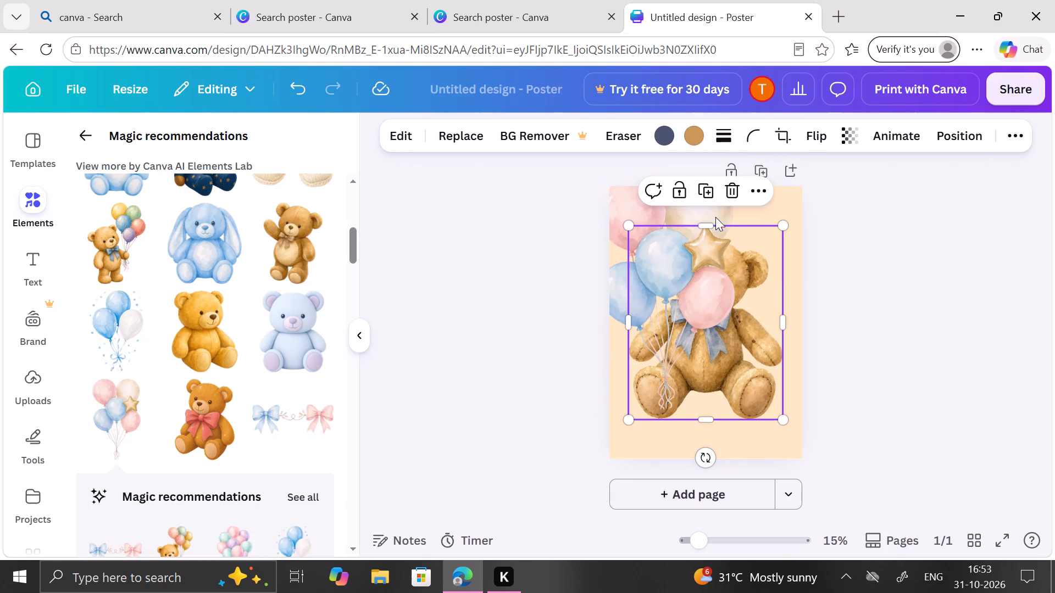
click(738, 199)
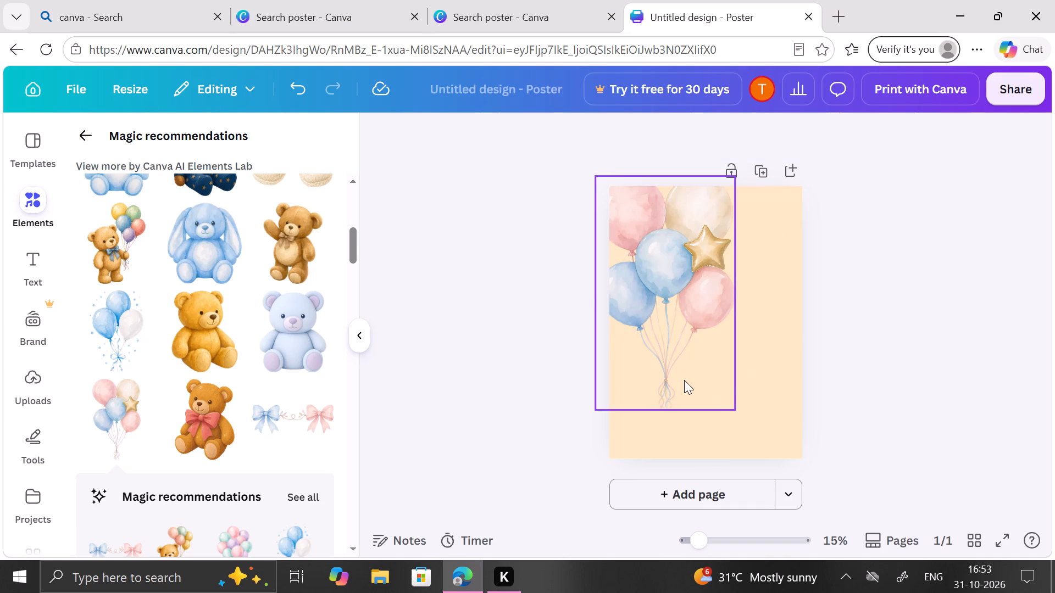
Fit the balloon bunch fully inside the page's upper-left corner and shrink it to about 60% of the page width.
drag(684, 380, 689, 396)
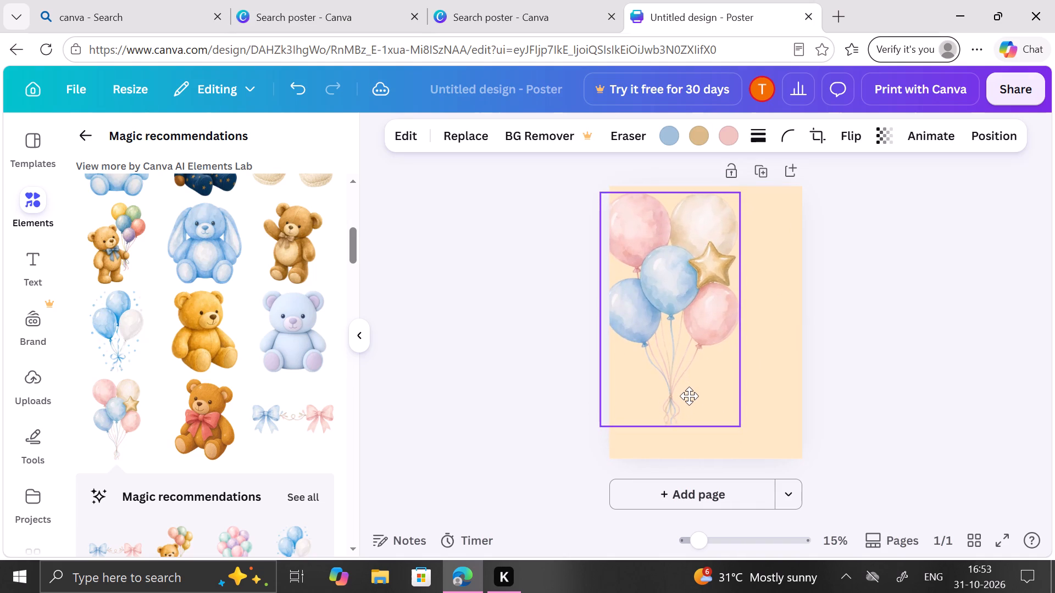
drag(689, 396, 696, 396)
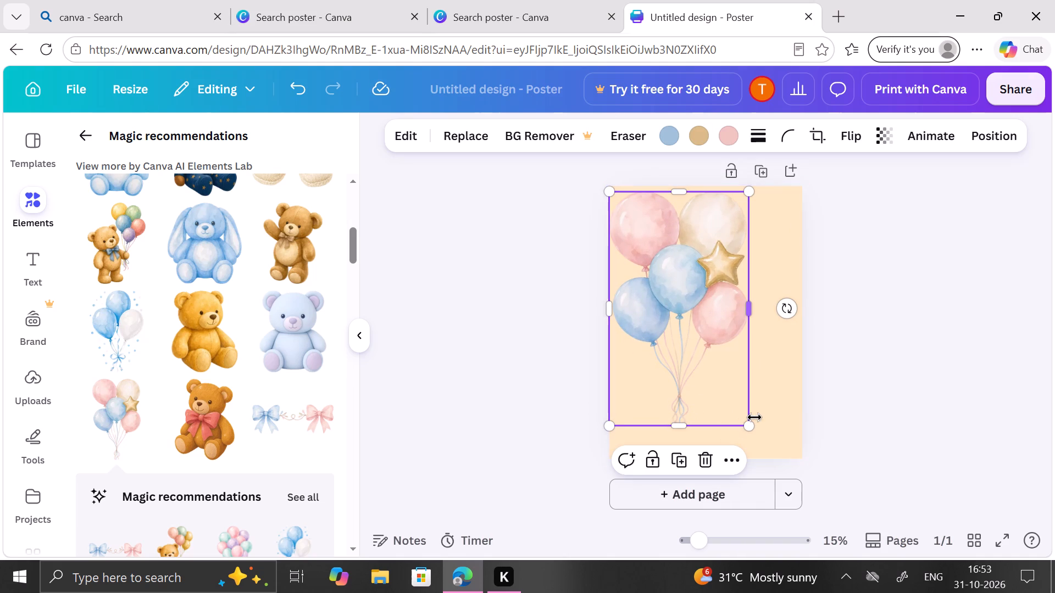
click(754, 417)
drag(747, 427, 719, 389)
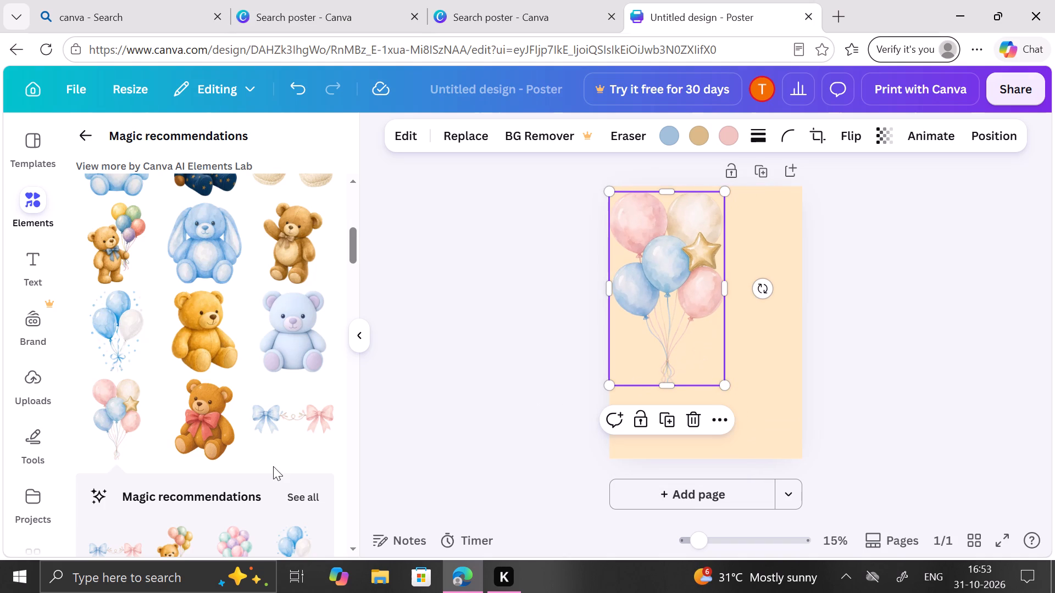
Add the blue romper and pink dress graphic and place it centred along the page's bottom edge.
scroll(273, 466, down, 4)
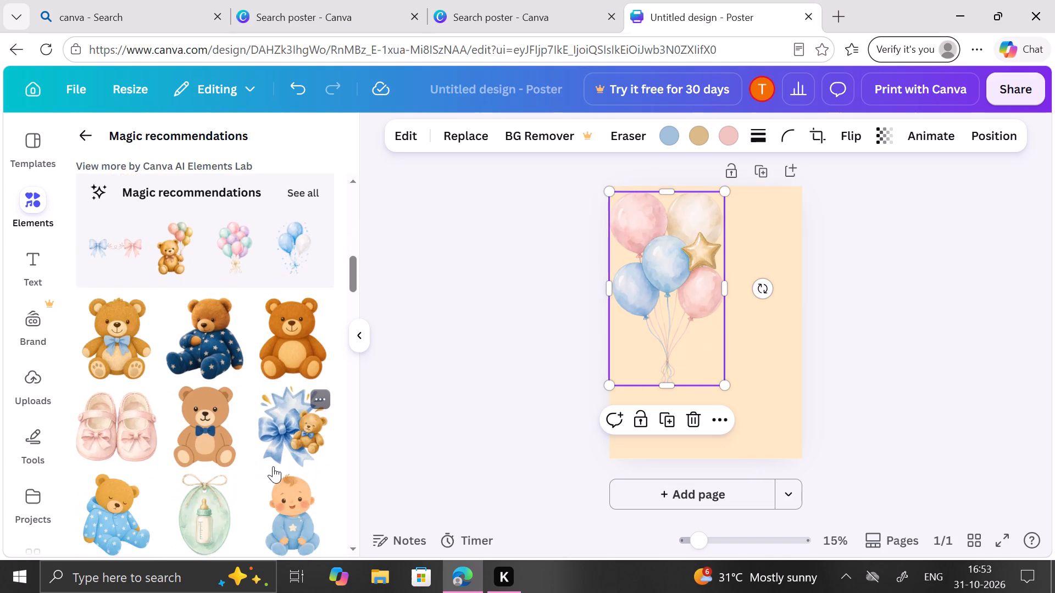
scroll(273, 466, down, 2)
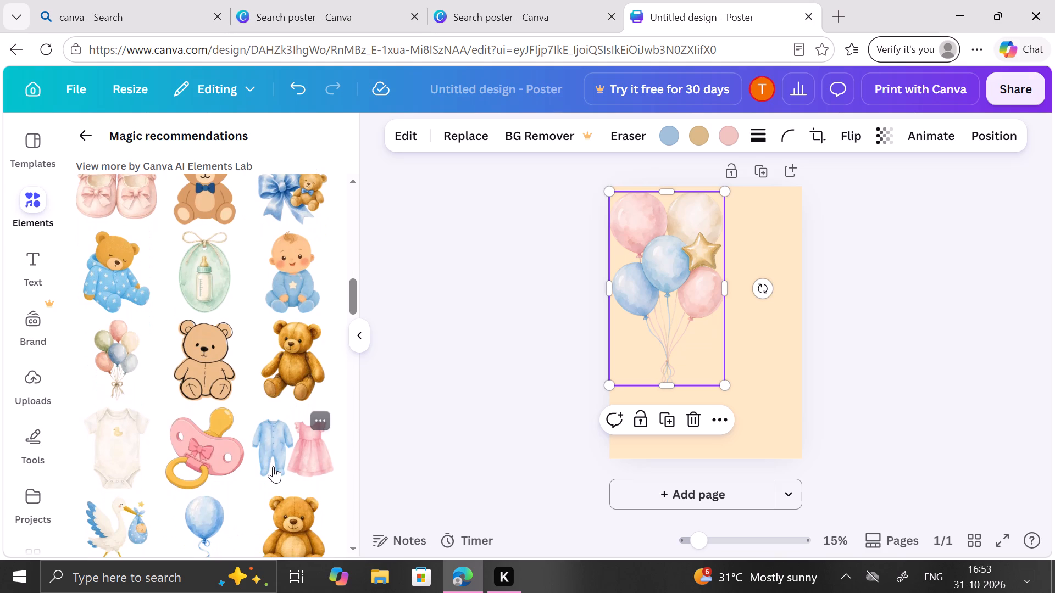
click(286, 452)
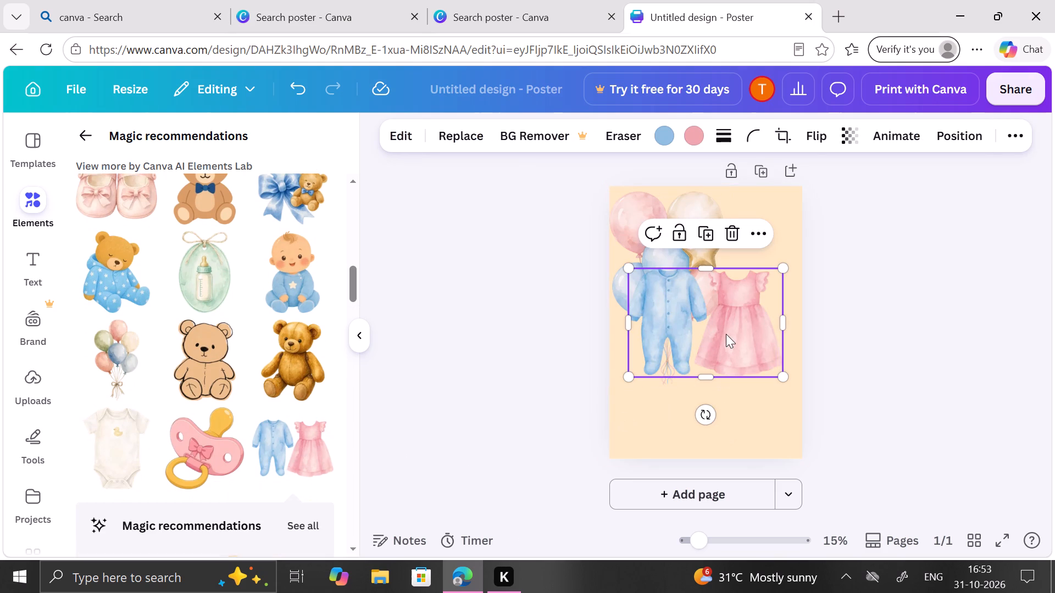
click(726, 334)
drag(726, 334, 725, 422)
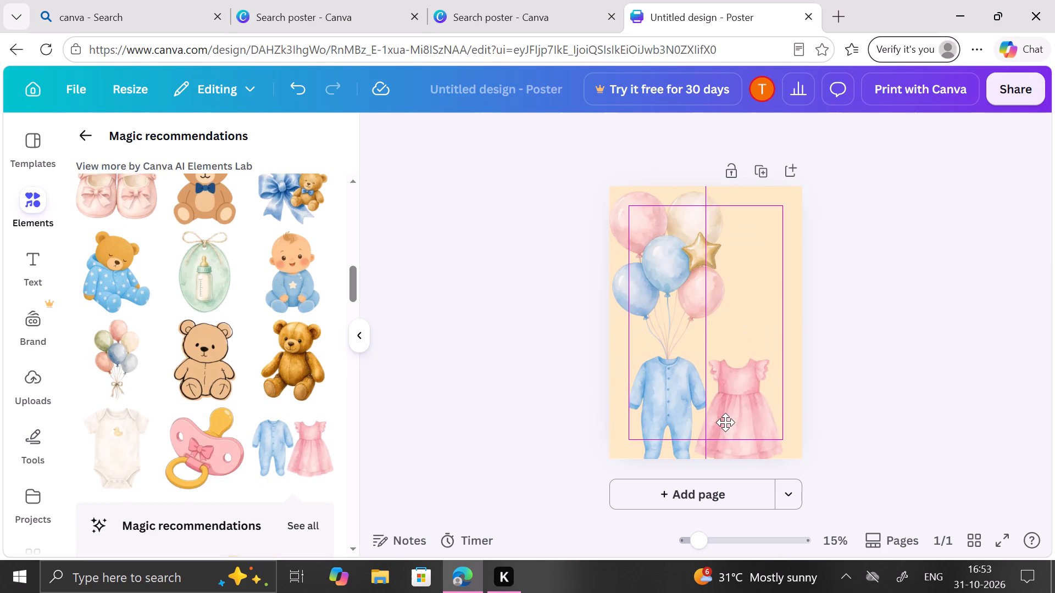
drag(725, 422, 725, 419)
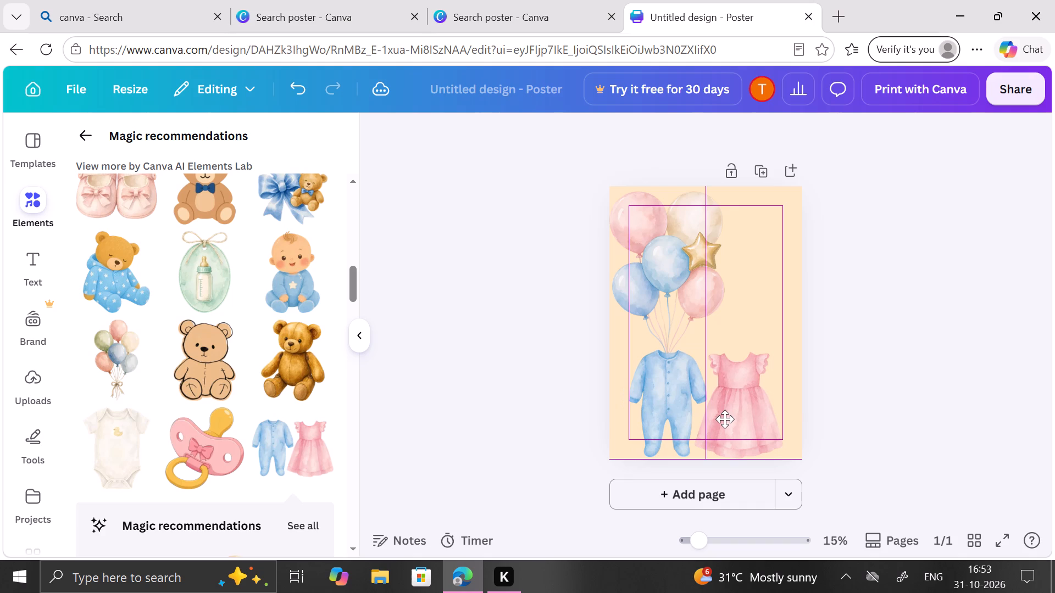
drag(725, 419, 725, 420)
Move the balloon bunch to near the middle of the page's upper part, above the baby clothes, and deselect it.
drag(680, 281, 714, 282)
click(693, 274)
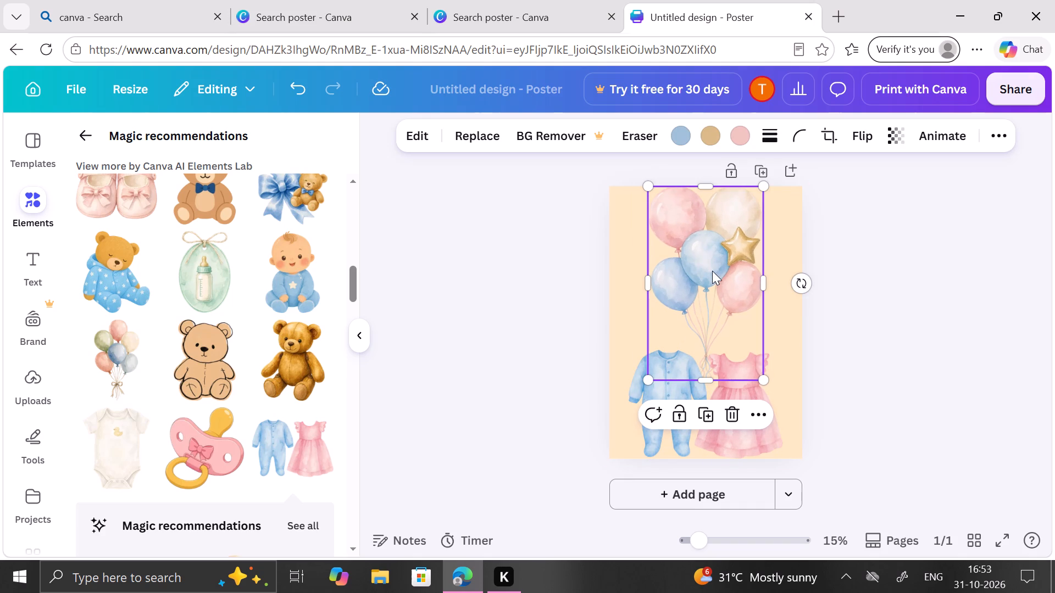
drag(712, 271, 708, 272)
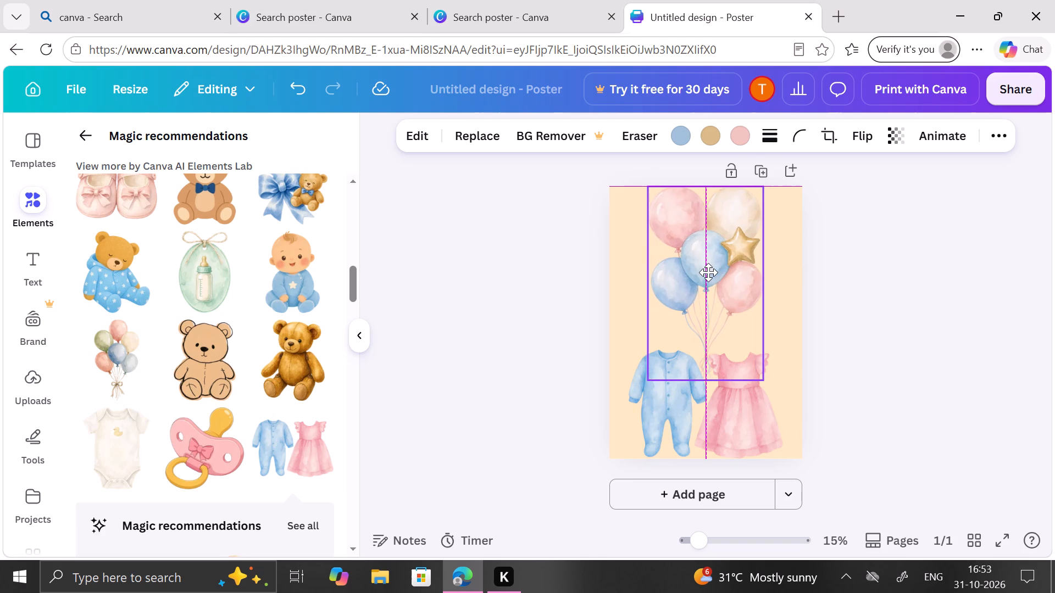
drag(708, 272, 707, 275)
click(864, 291)
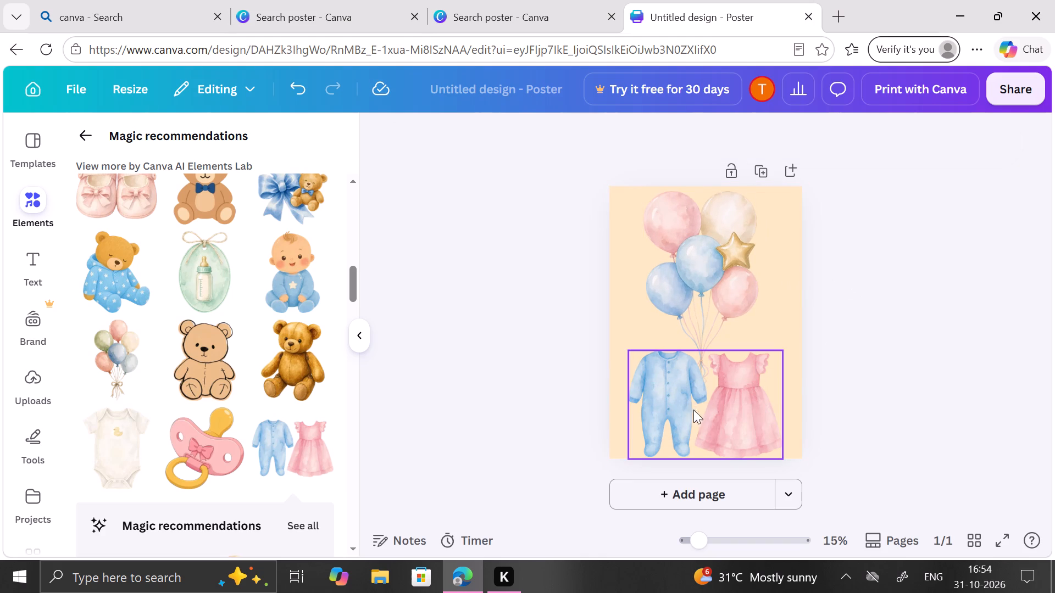
Add a second page and place the blue-and-pink question mark graphic with two bows on it.
double_click(736, 387)
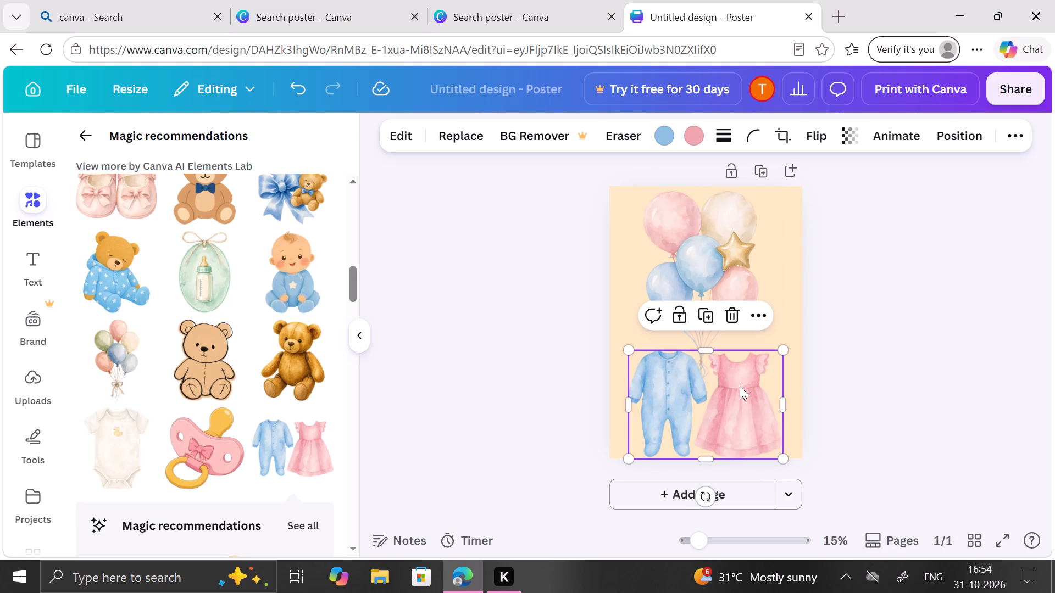
scroll(290, 359, down, 2)
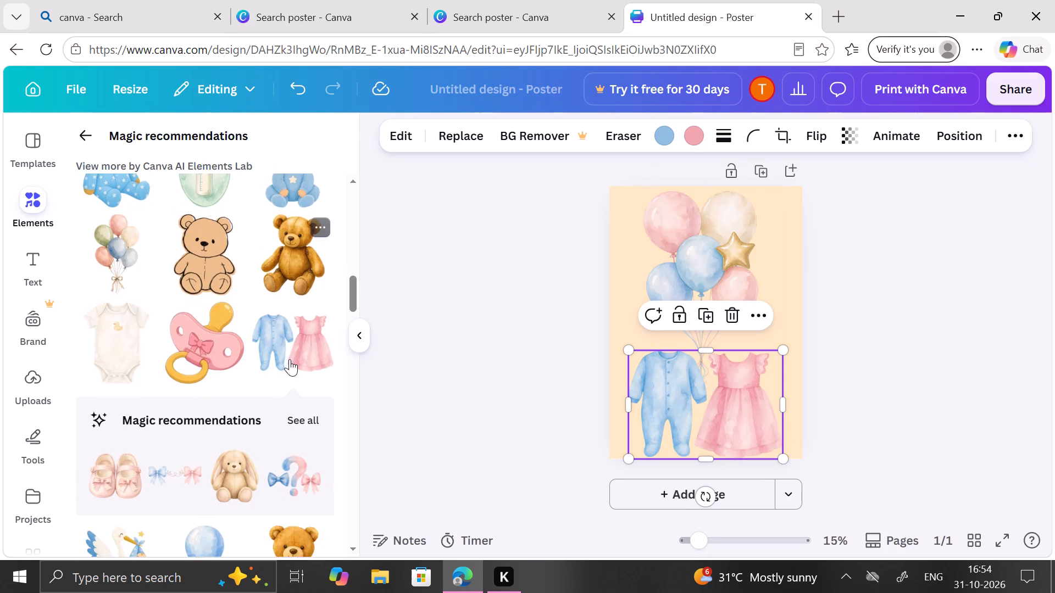
scroll(290, 359, up, 1)
click(738, 490)
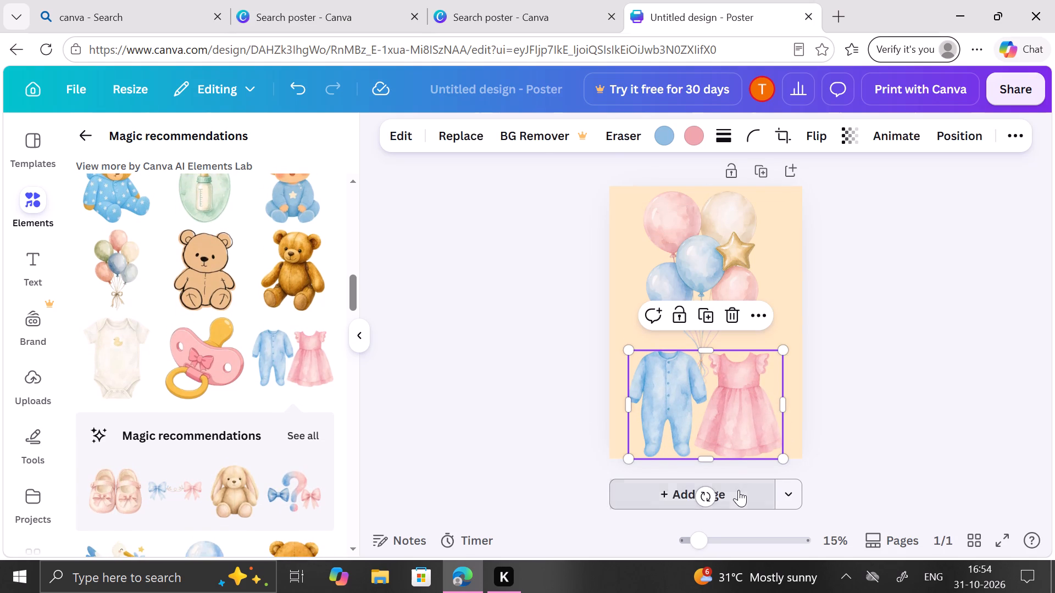
click(287, 514)
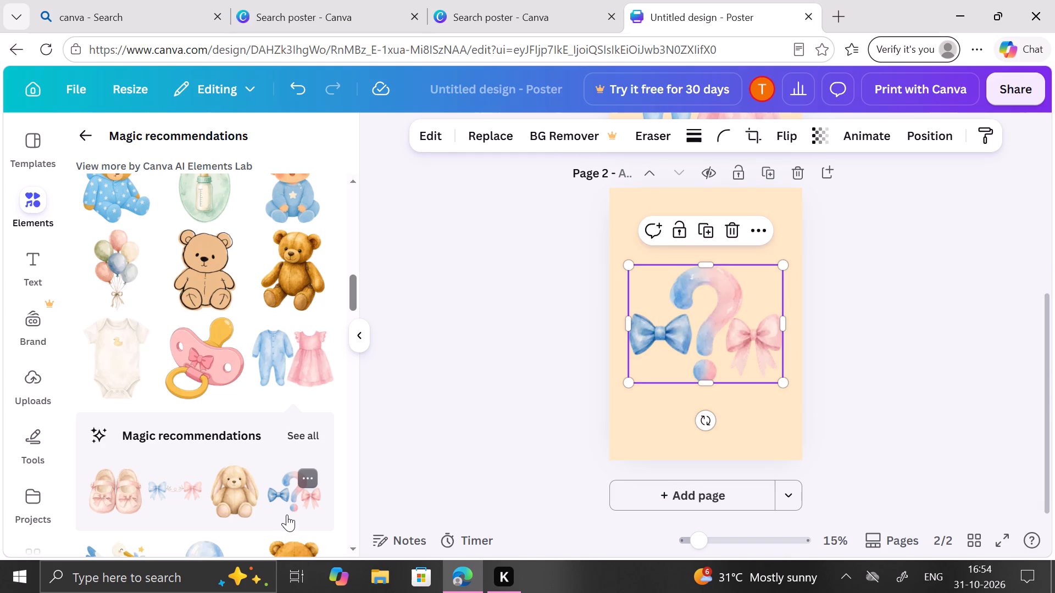
scroll(840, 353, up, 1)
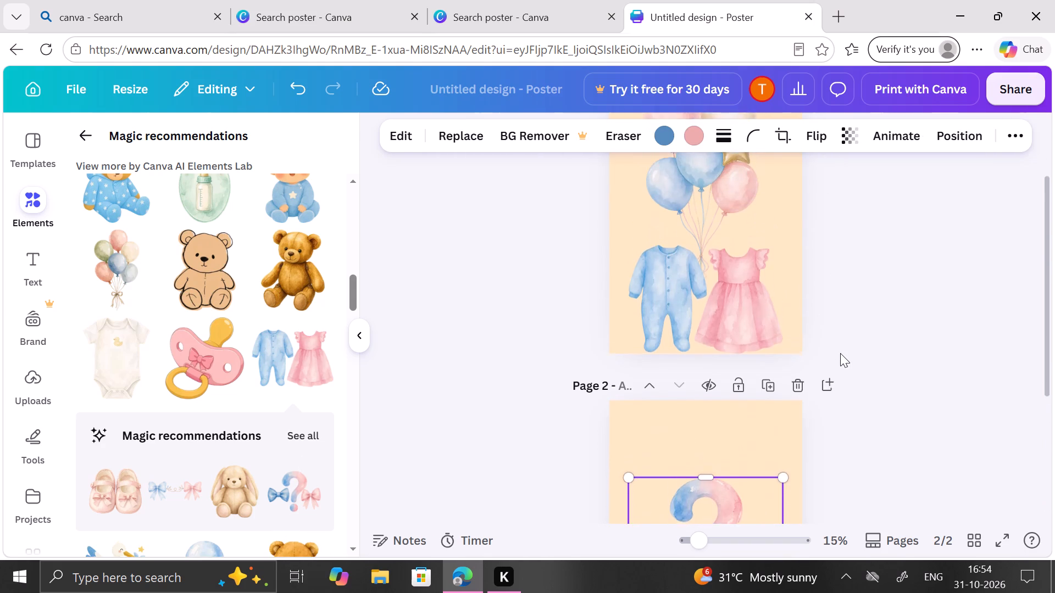
scroll(840, 353, down, 2)
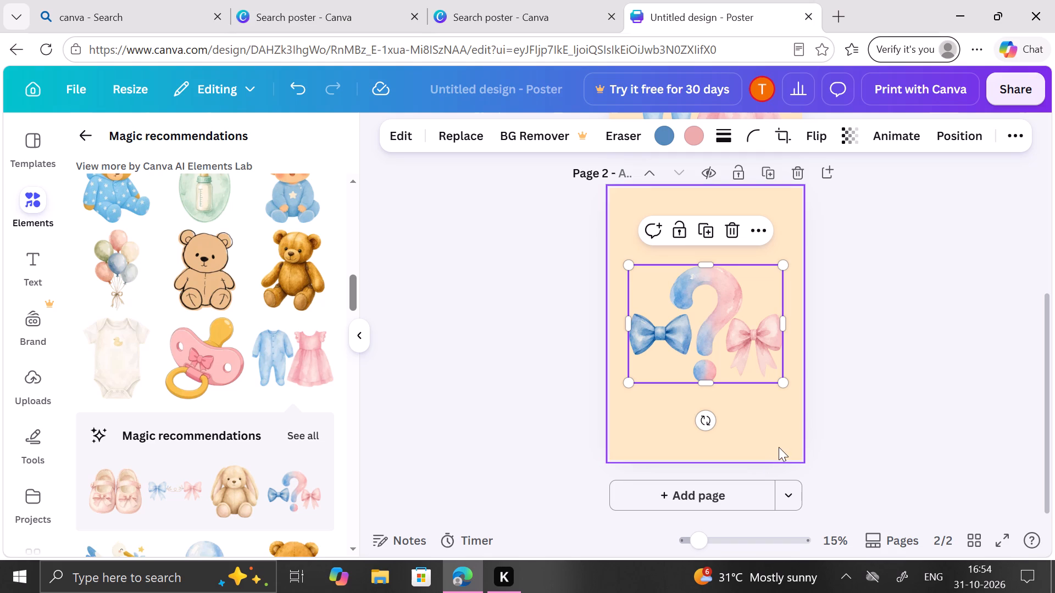
click(784, 381)
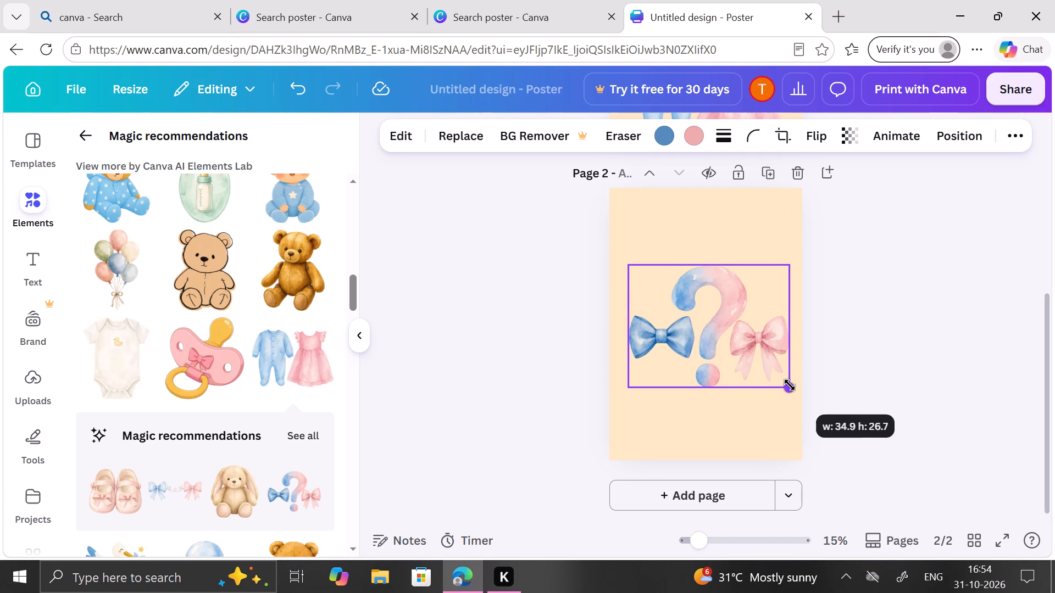
Add a third page and place the cream baby bodysuit graphic with the yellow duck on it.
click(720, 505)
scroll(731, 411, up, 1)
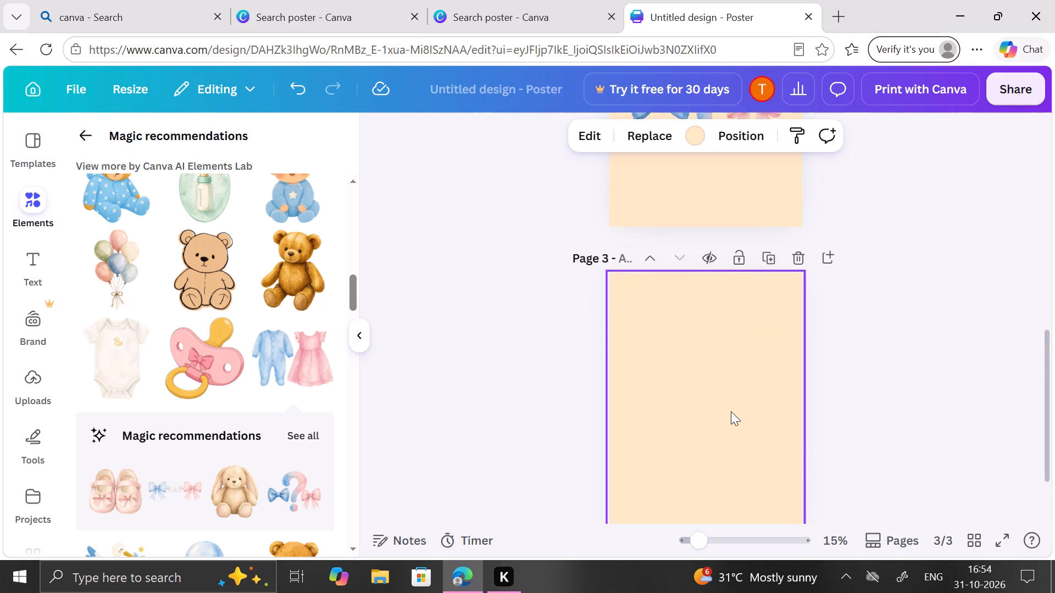
scroll(731, 411, up, 6)
scroll(731, 411, down, 1)
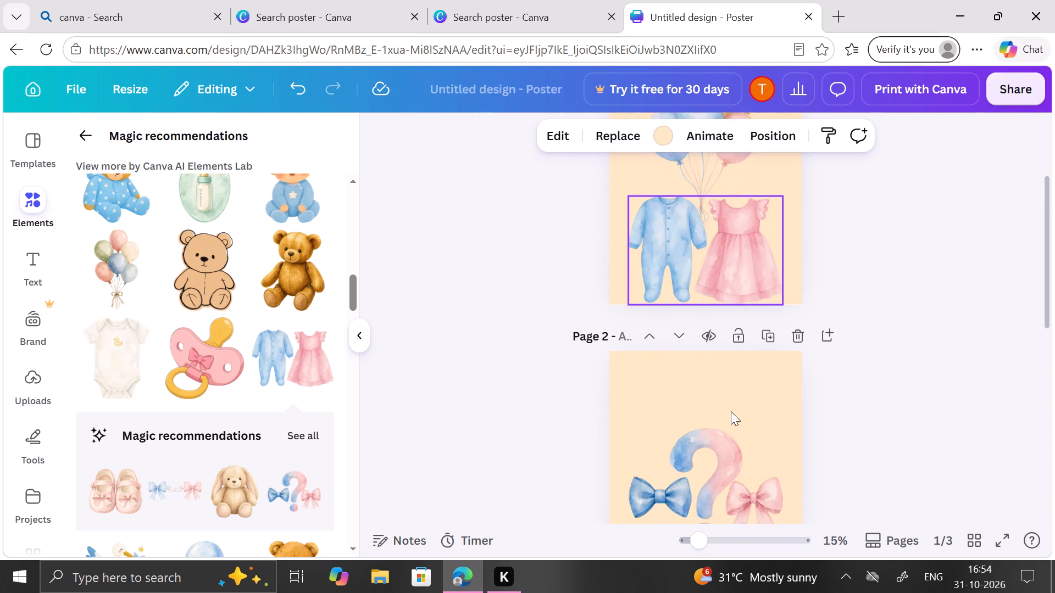
scroll(731, 411, down, 1)
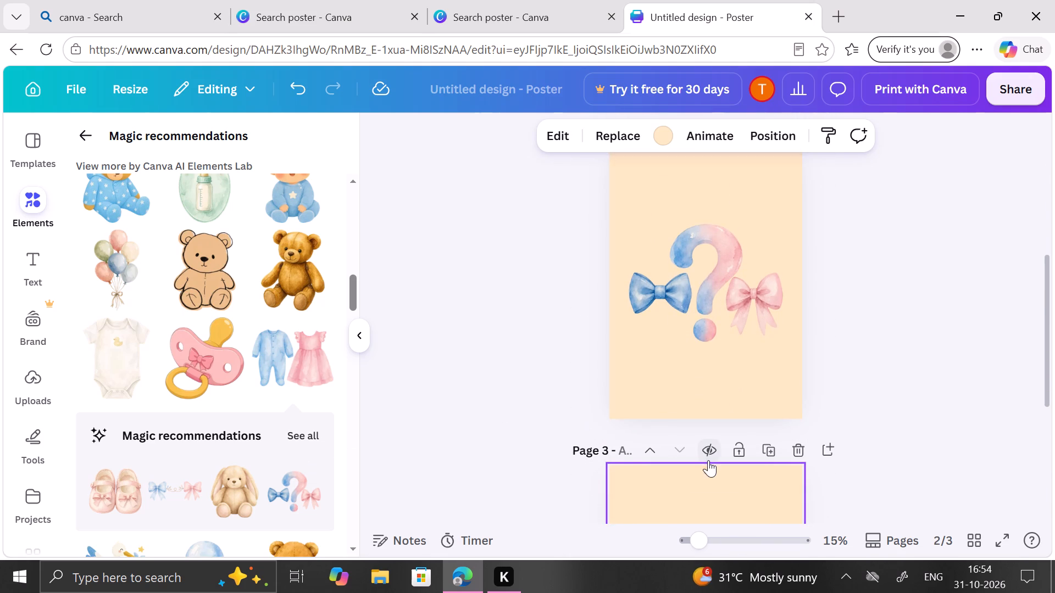
scroll(708, 460, down, 3)
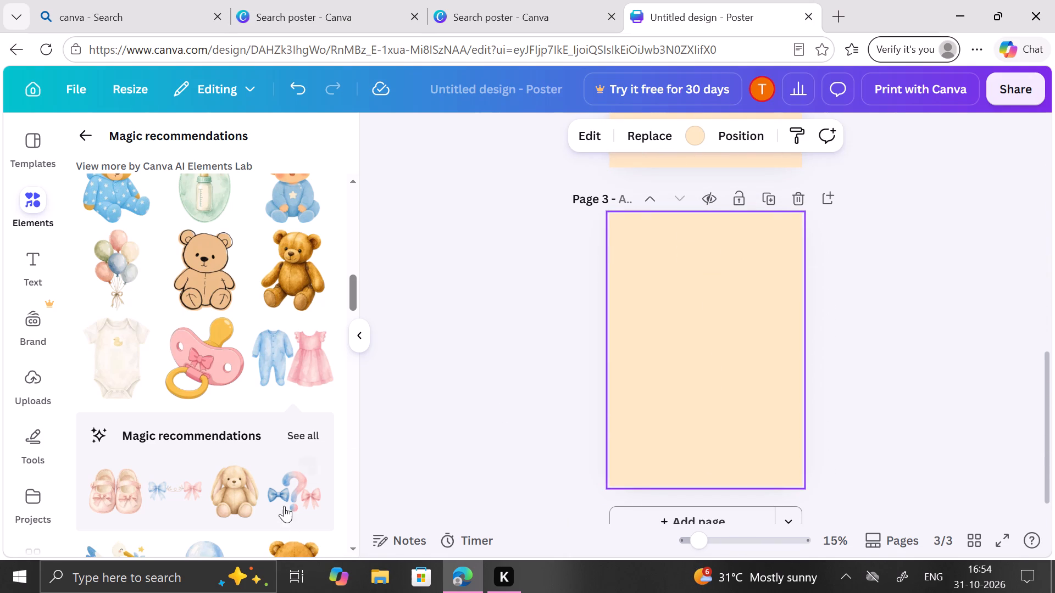
click(121, 350)
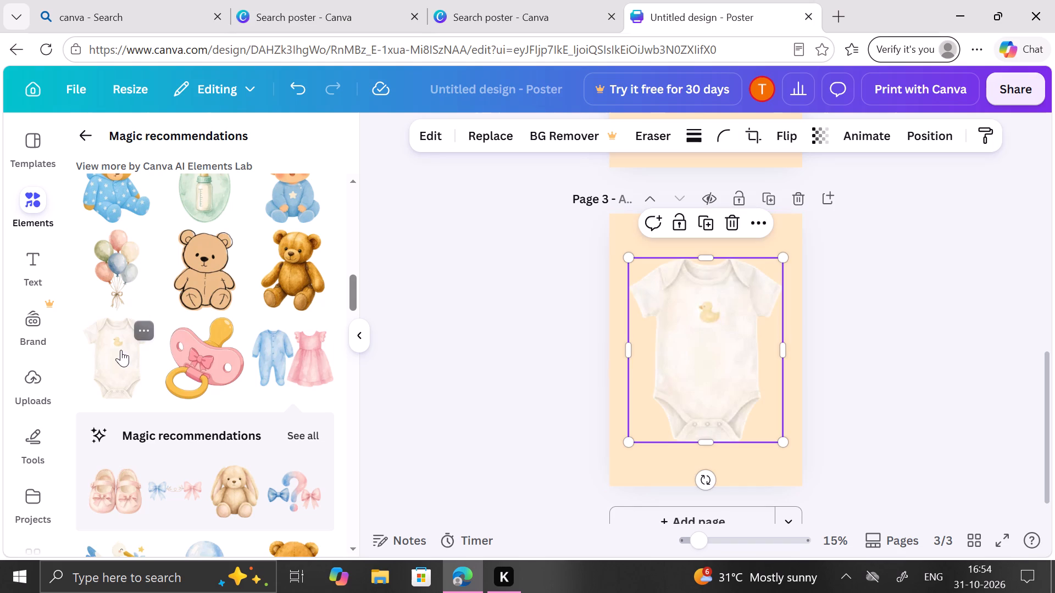
scroll(731, 344, up, 4)
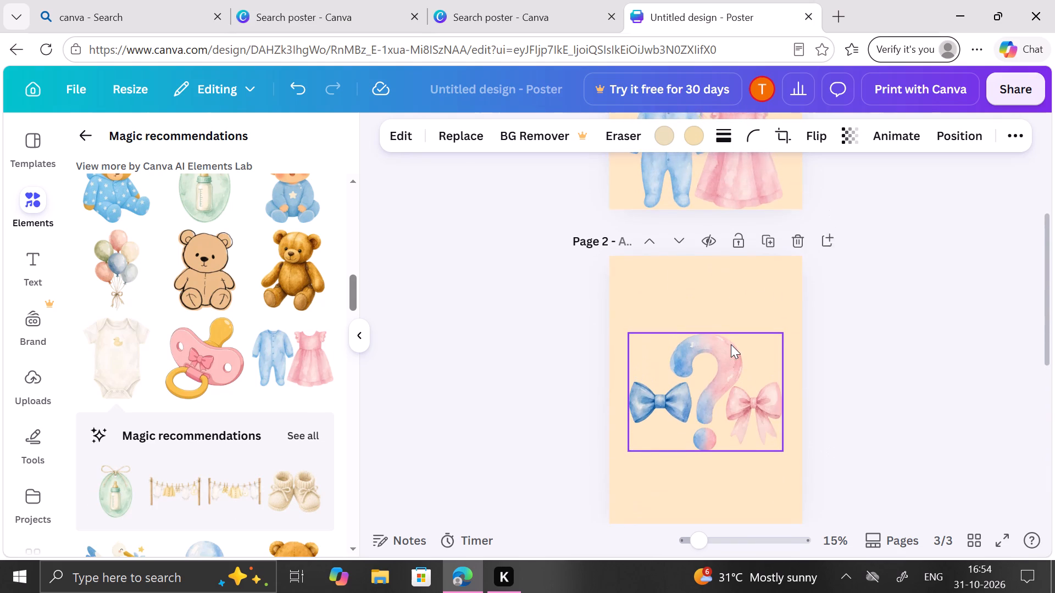
Delete the cream bodysuit graphic from page 3.
scroll(756, 463, down, 3)
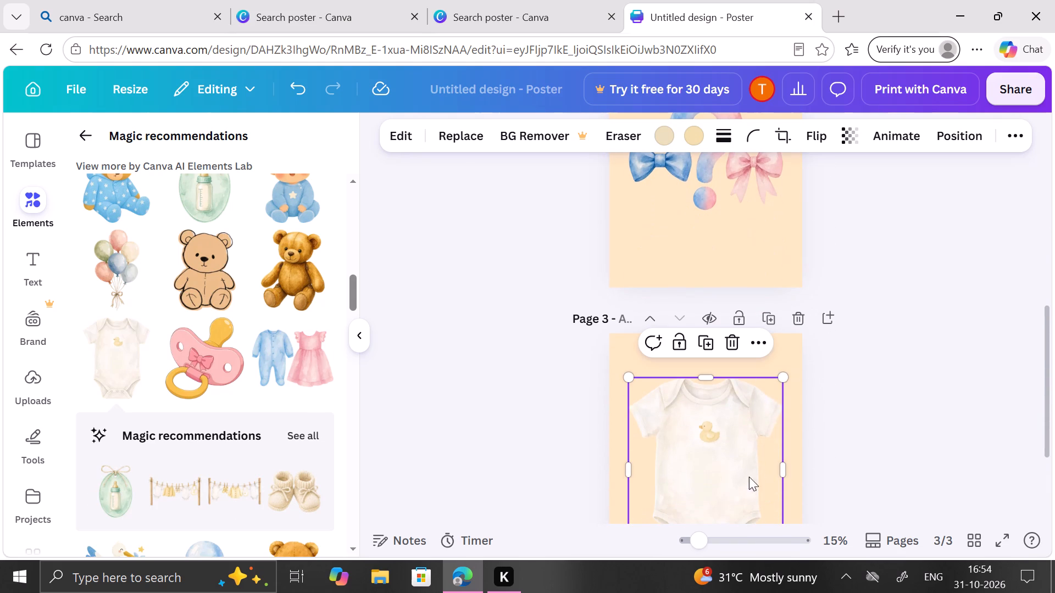
click(730, 345)
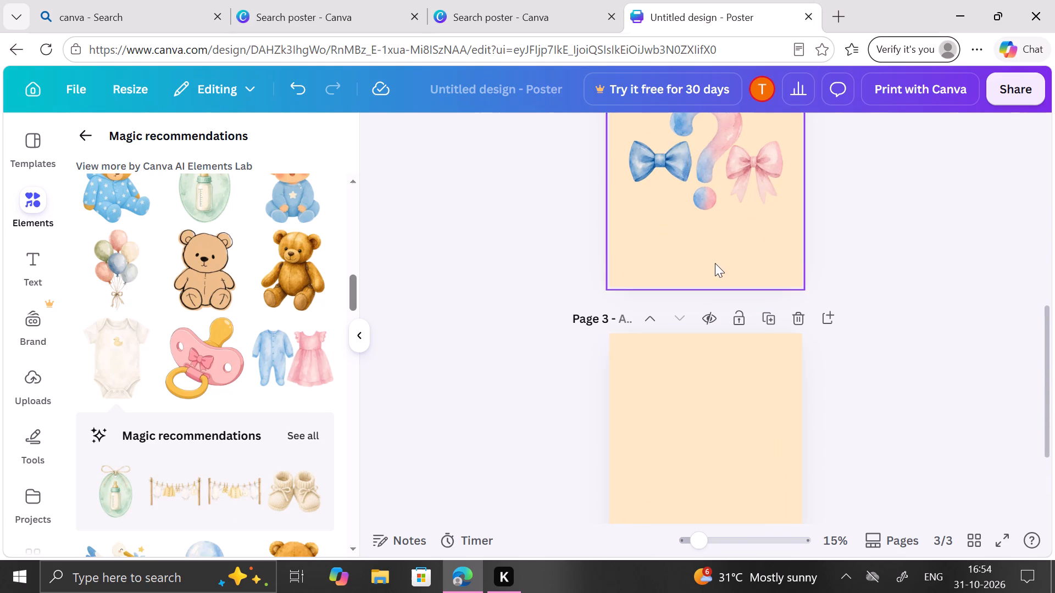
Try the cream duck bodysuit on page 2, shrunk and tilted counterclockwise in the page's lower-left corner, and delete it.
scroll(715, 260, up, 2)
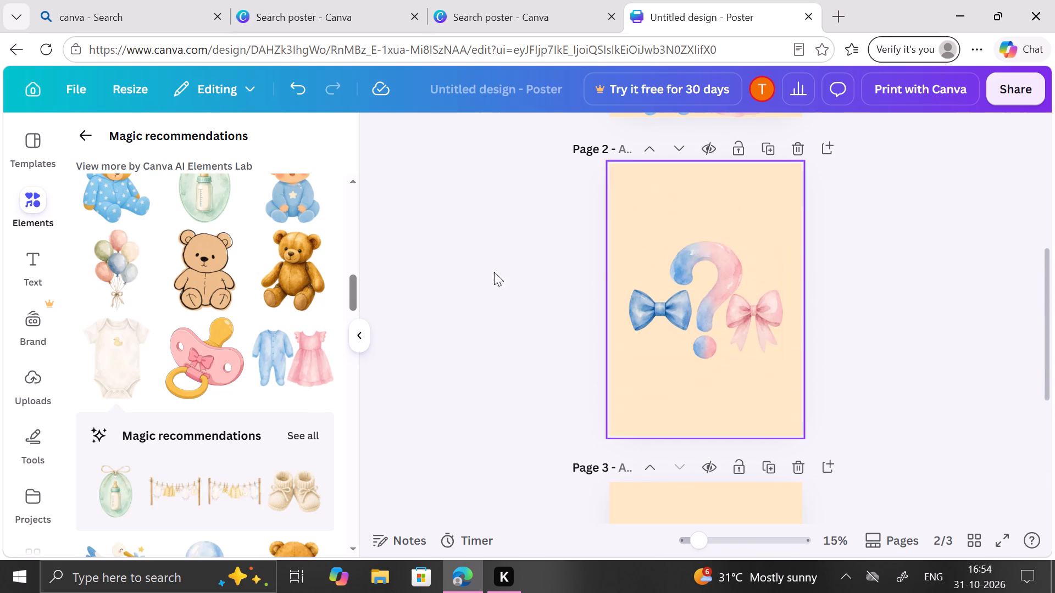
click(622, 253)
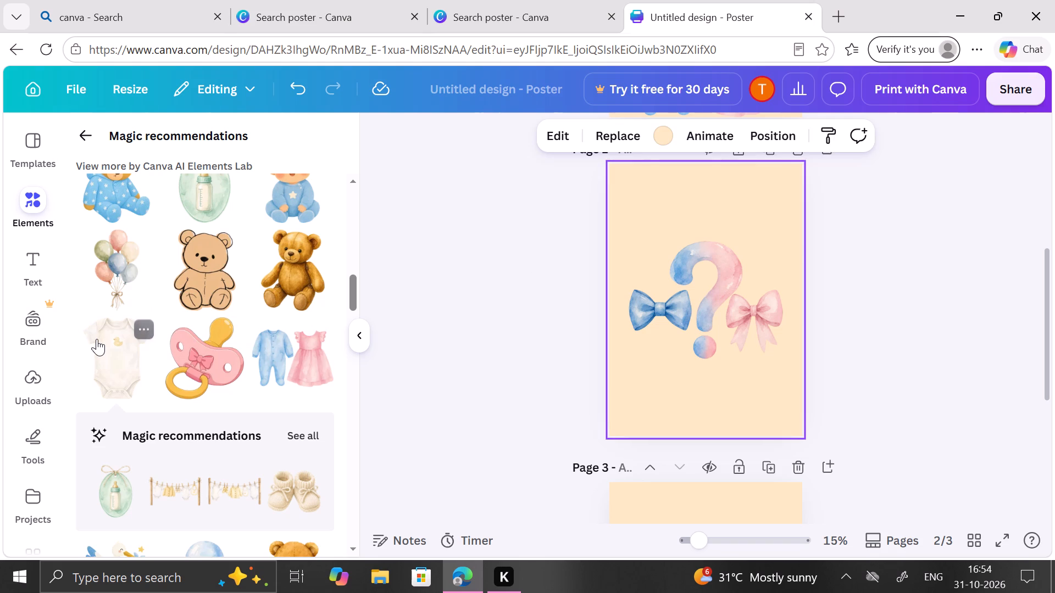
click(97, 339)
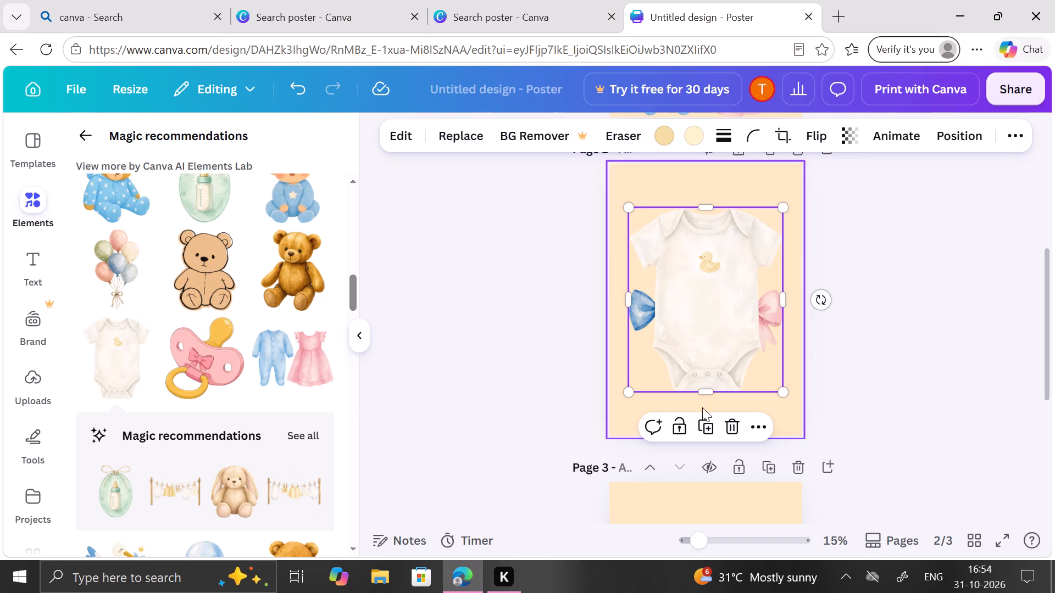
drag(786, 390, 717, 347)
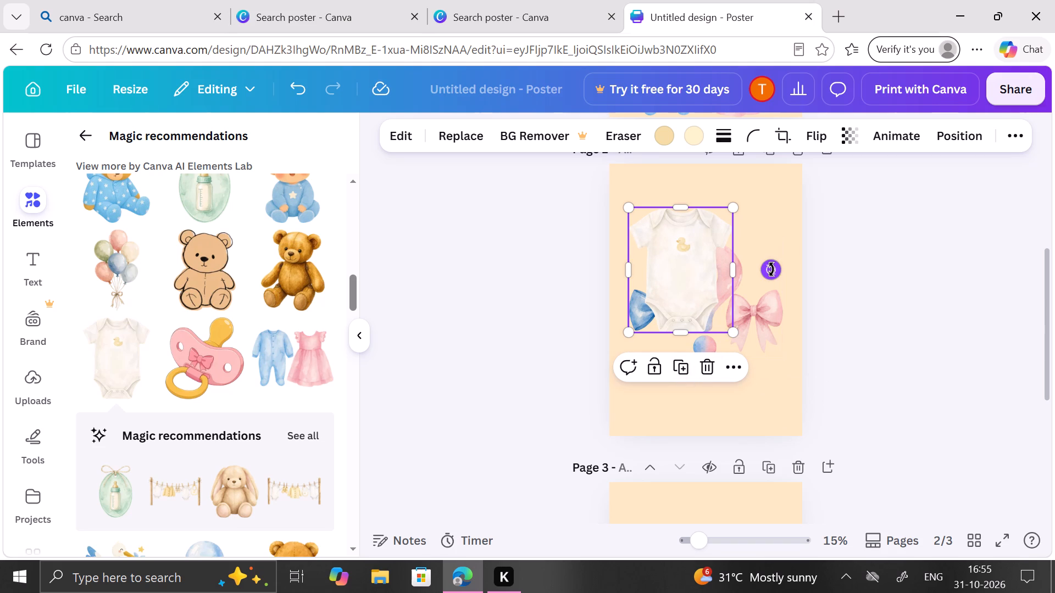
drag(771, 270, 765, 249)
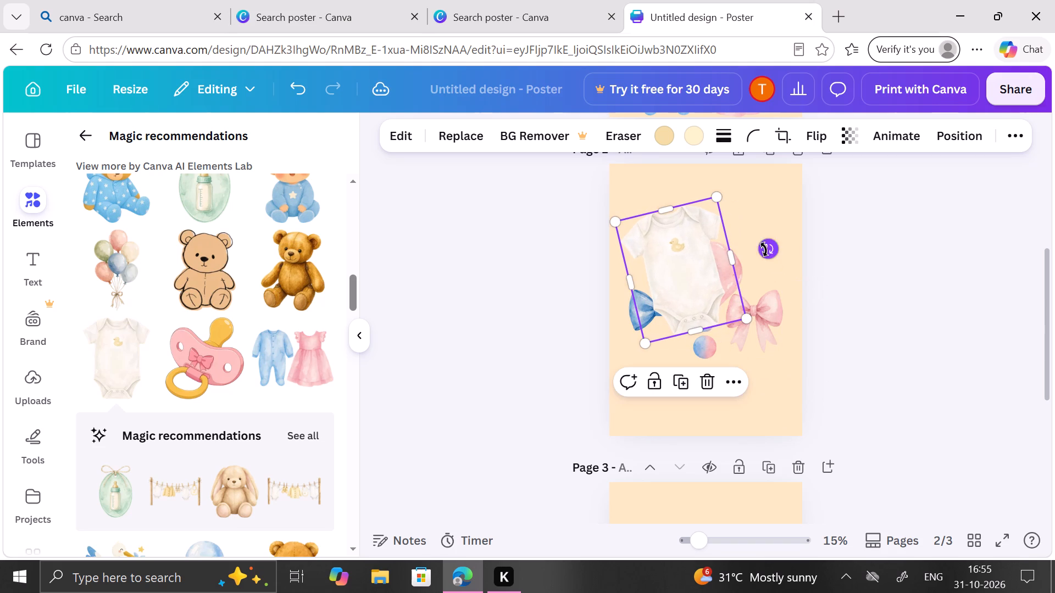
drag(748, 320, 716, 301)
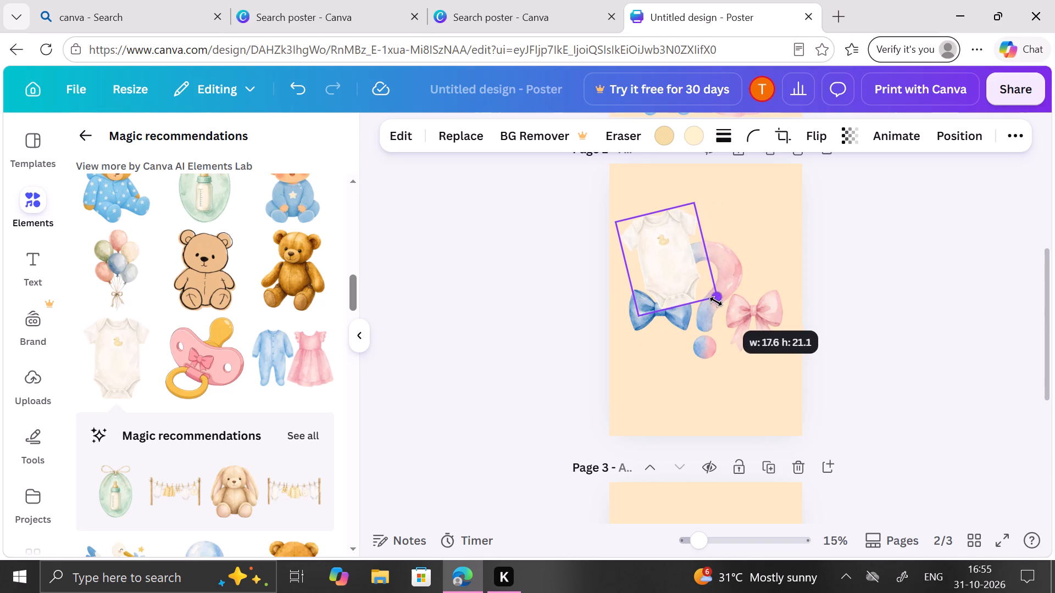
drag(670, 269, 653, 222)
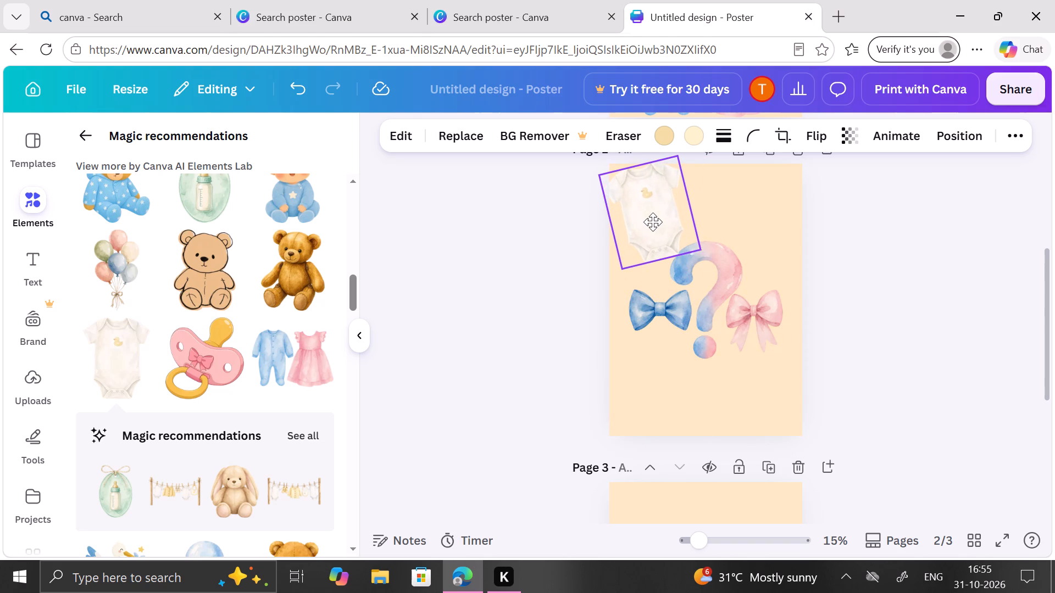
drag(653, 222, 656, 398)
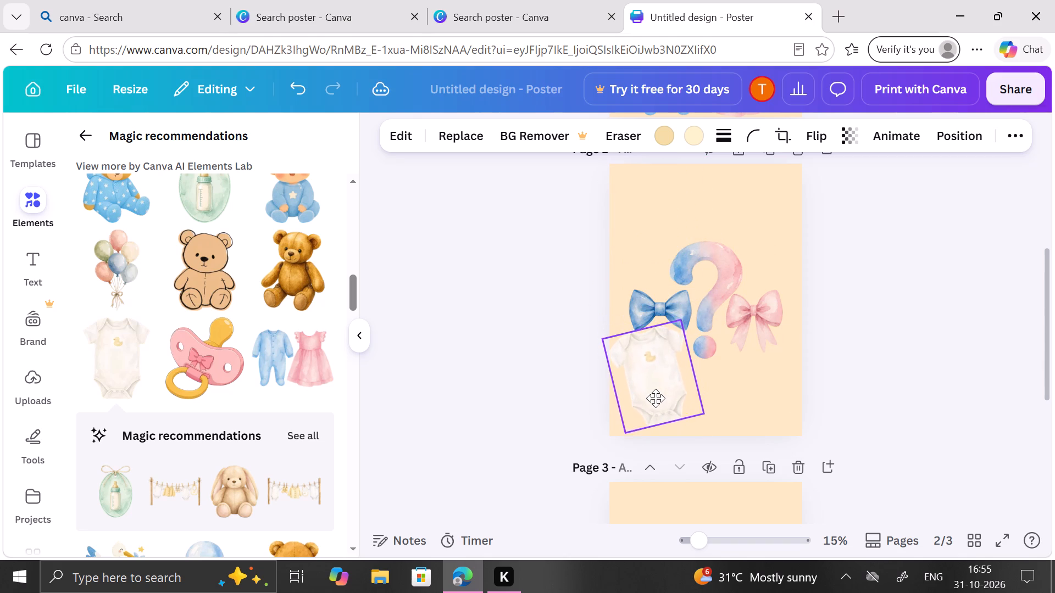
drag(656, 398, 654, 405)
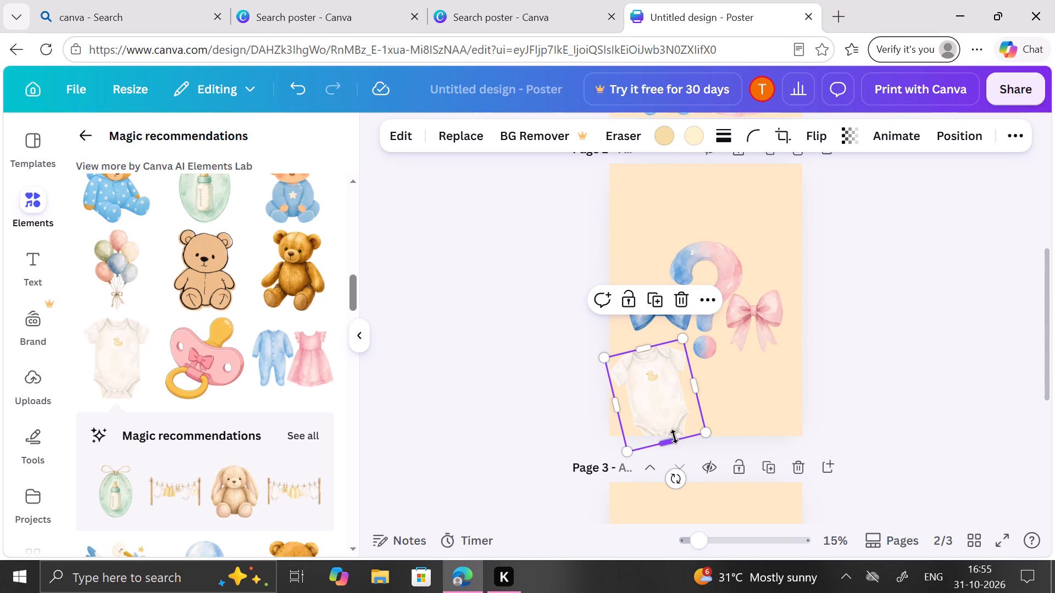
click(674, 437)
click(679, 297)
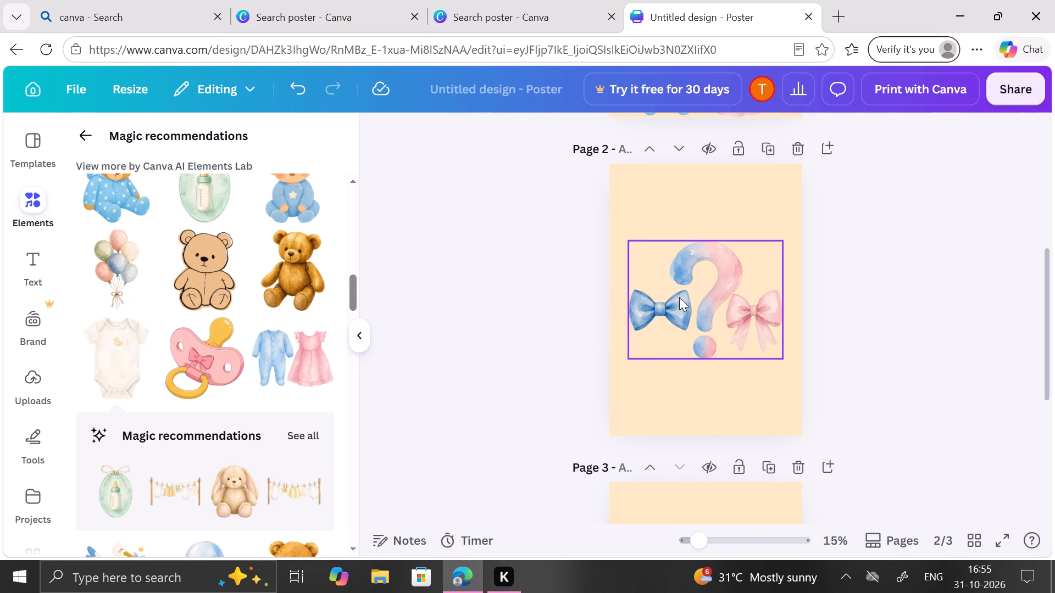
Add the clothesline graphic with yellow and white baby clothes near the top of page 3, stretched across the full page width.
click(886, 334)
scroll(886, 334, up, 5)
scroll(886, 334, down, 2)
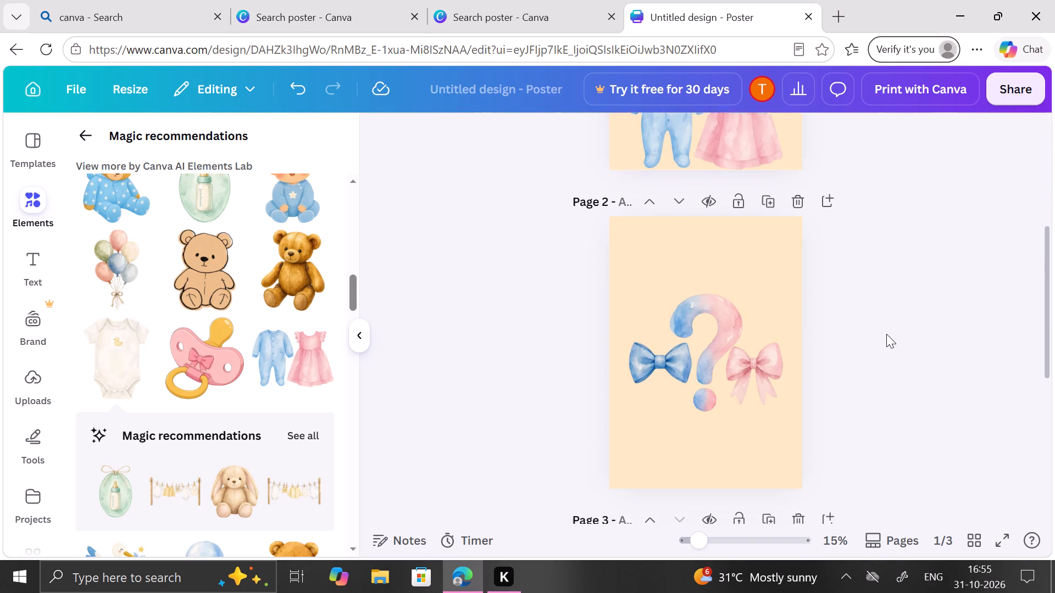
scroll(886, 334, down, 2)
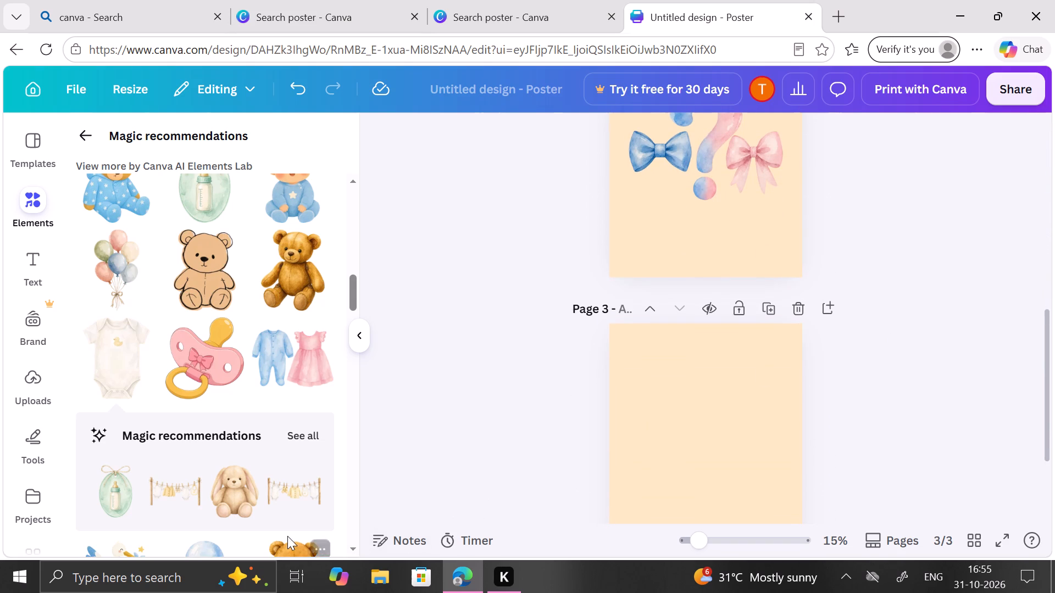
click(270, 493)
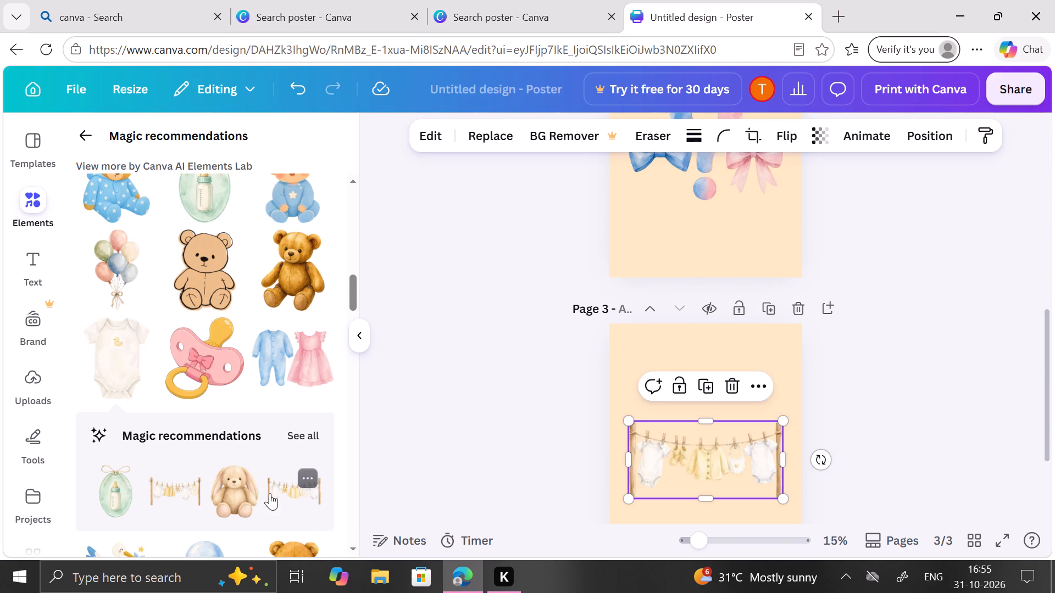
drag(736, 464, 720, 405)
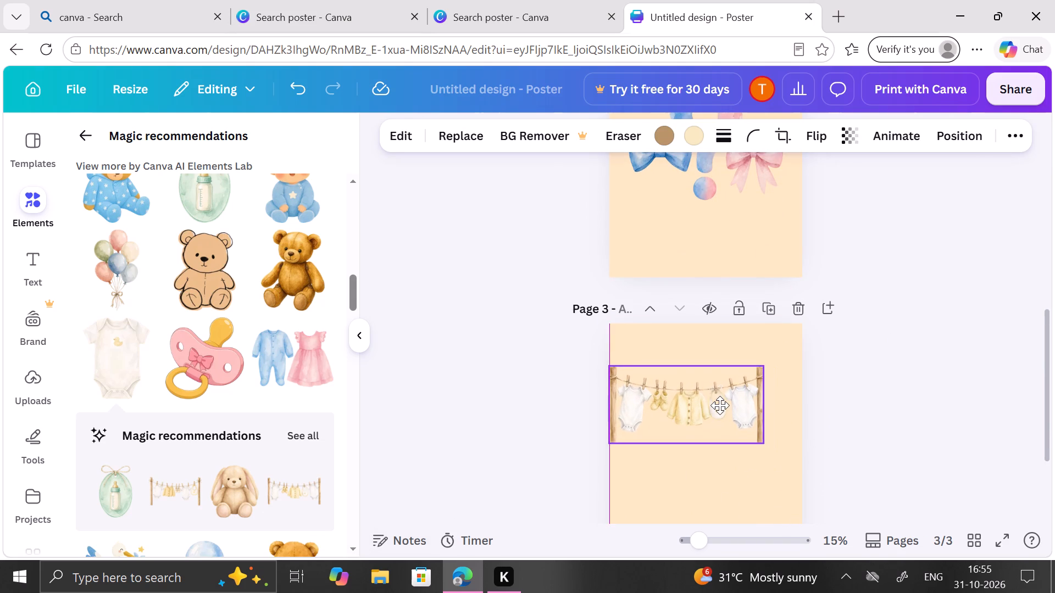
drag(720, 405, 715, 393)
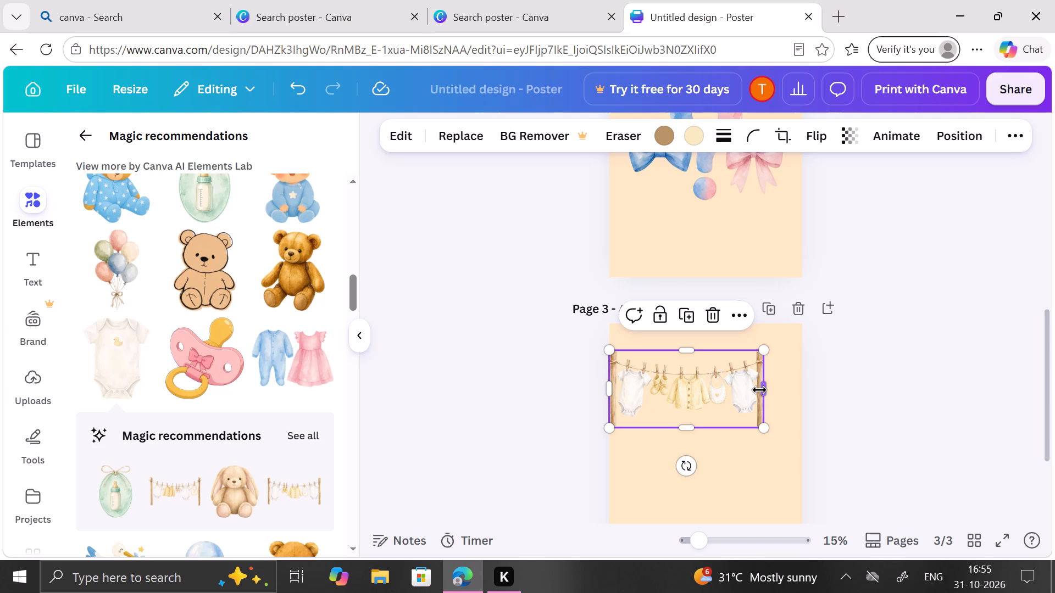
drag(762, 390, 803, 390)
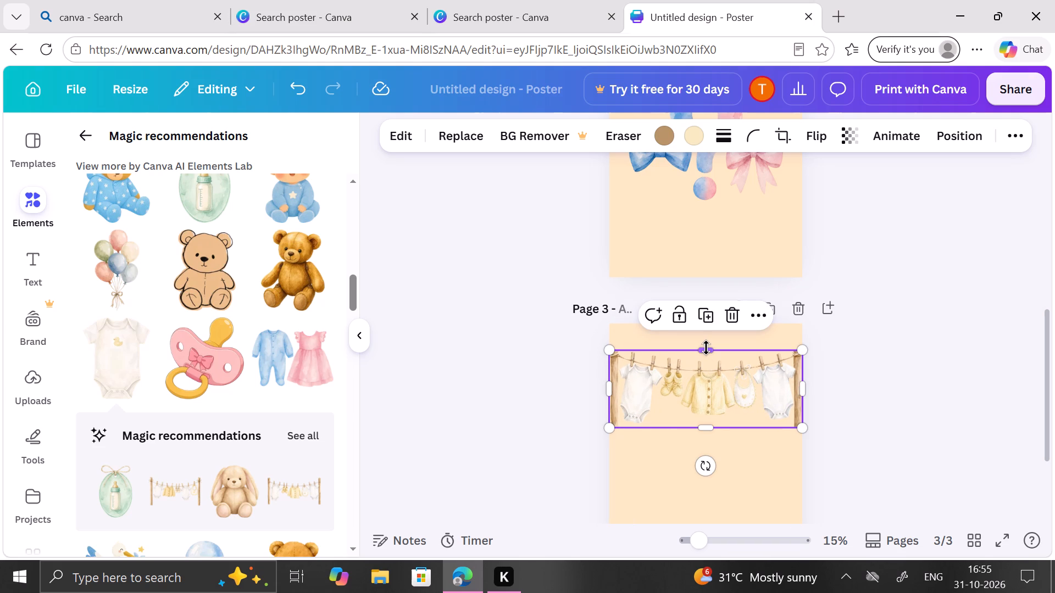
drag(706, 348, 706, 337)
click(865, 368)
Review the layout of all three poster pages.
scroll(865, 368, up, 1)
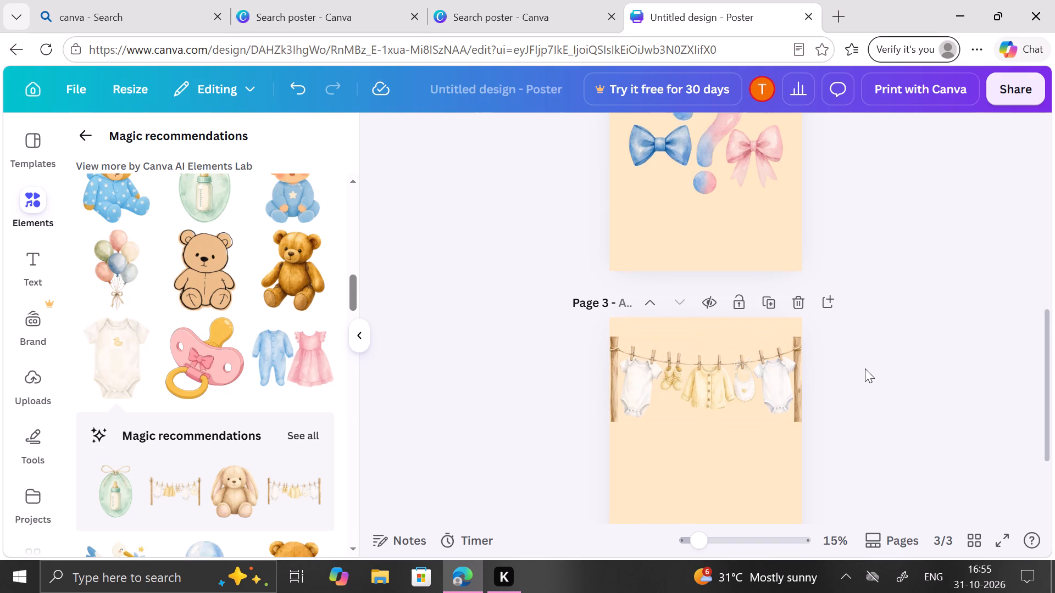
scroll(865, 368, up, 1)
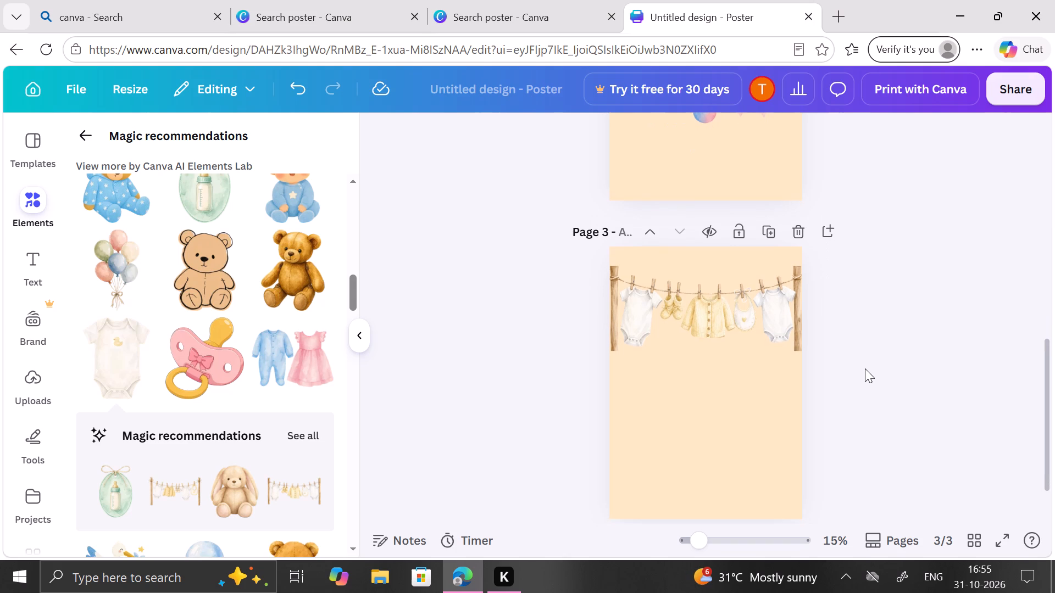
scroll(865, 368, up, 1)
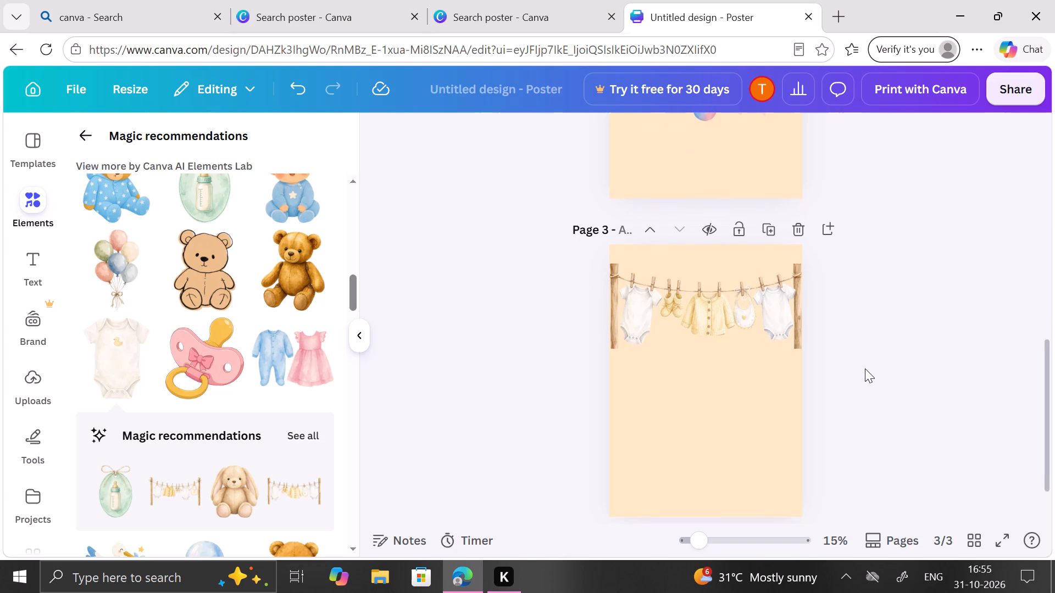
scroll(865, 368, up, 3)
scroll(865, 368, down, 3)
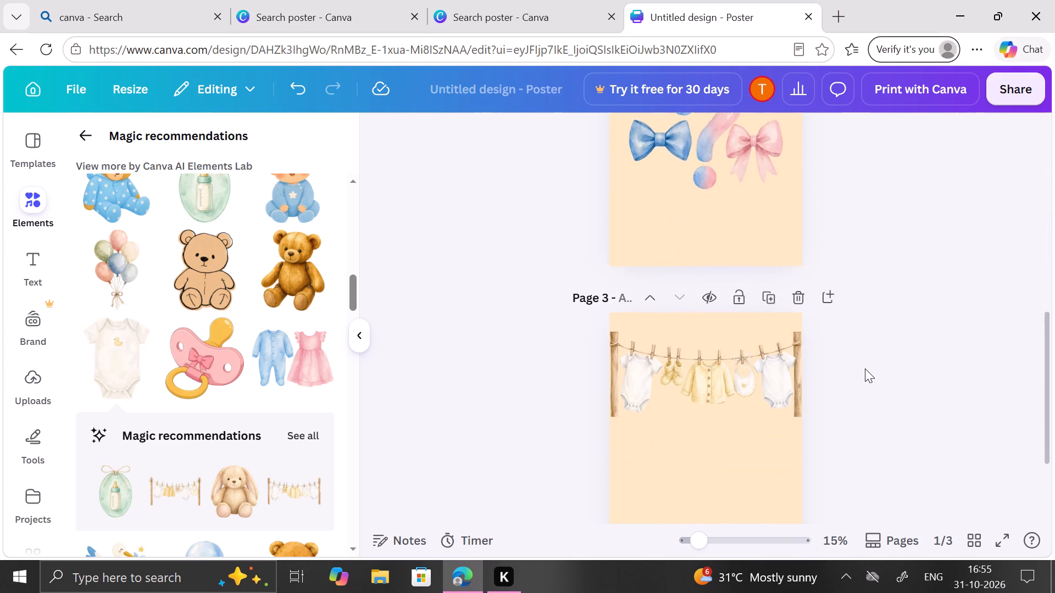
scroll(421, 425, left, 2)
scroll(421, 425, right, 1)
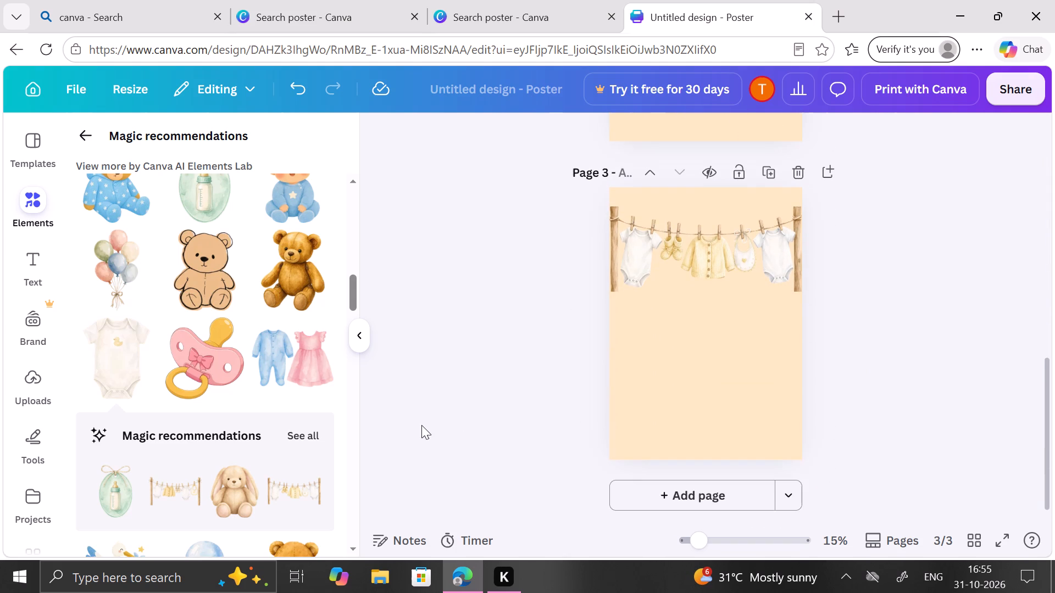
scroll(421, 425, right, 2)
scroll(421, 425, up, 2)
scroll(421, 425, down, 1)
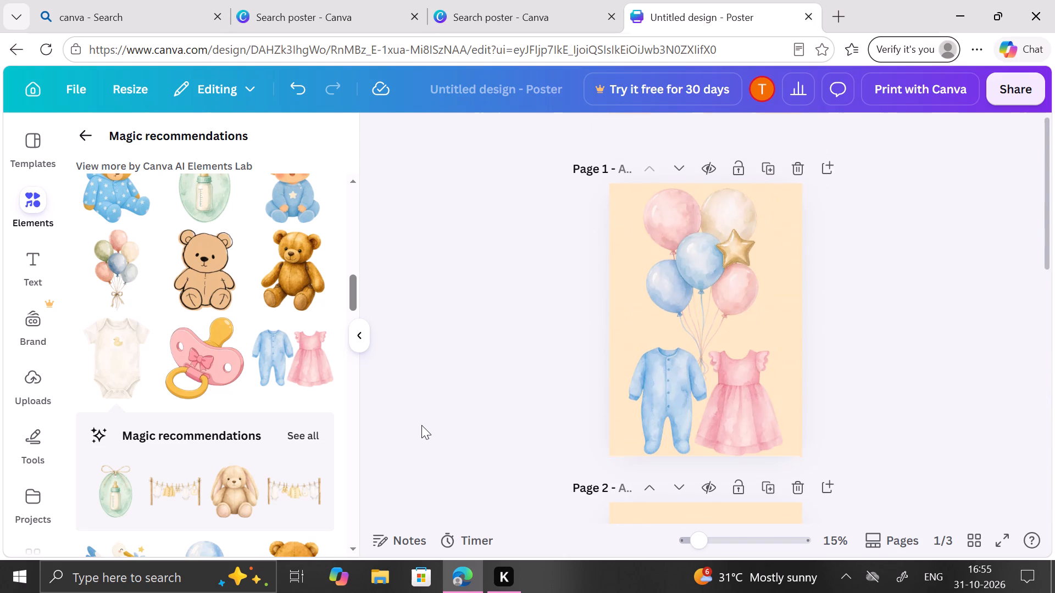
scroll(421, 425, down, 2)
scroll(421, 425, up, 3)
scroll(421, 425, down, 2)
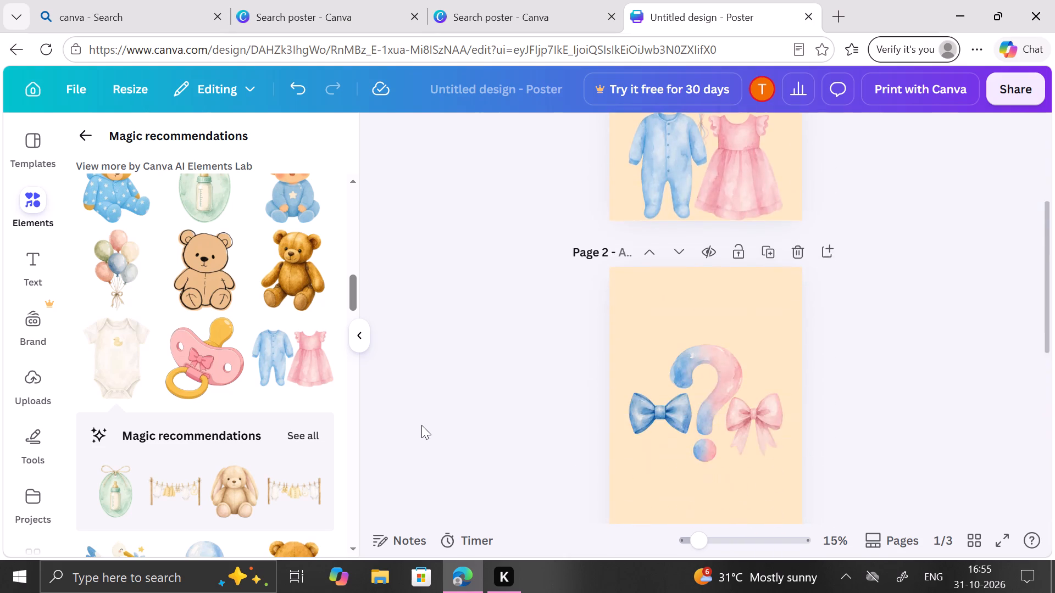
scroll(421, 425, down, 1)
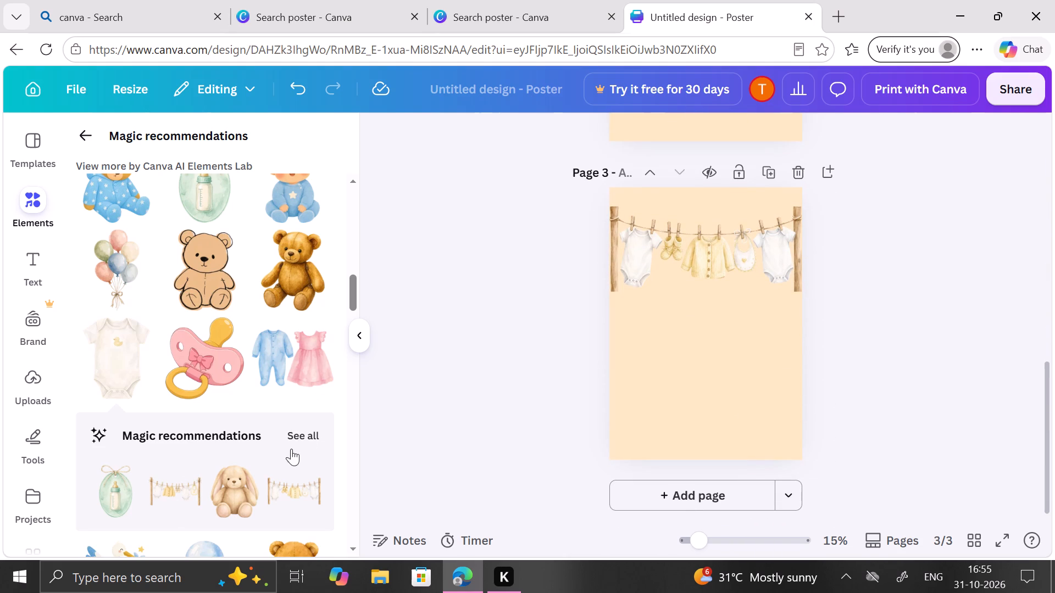
Add the blue gift box with the yellow bow to page 3, shrunk to about half the page width in the lower-left corner.
scroll(319, 418, down, 1)
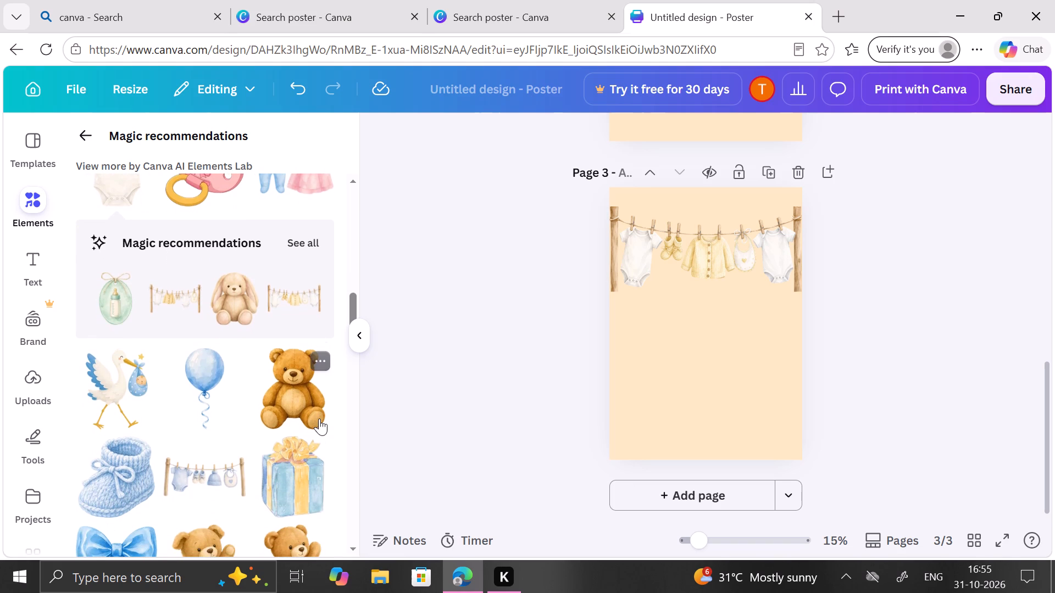
click(288, 460)
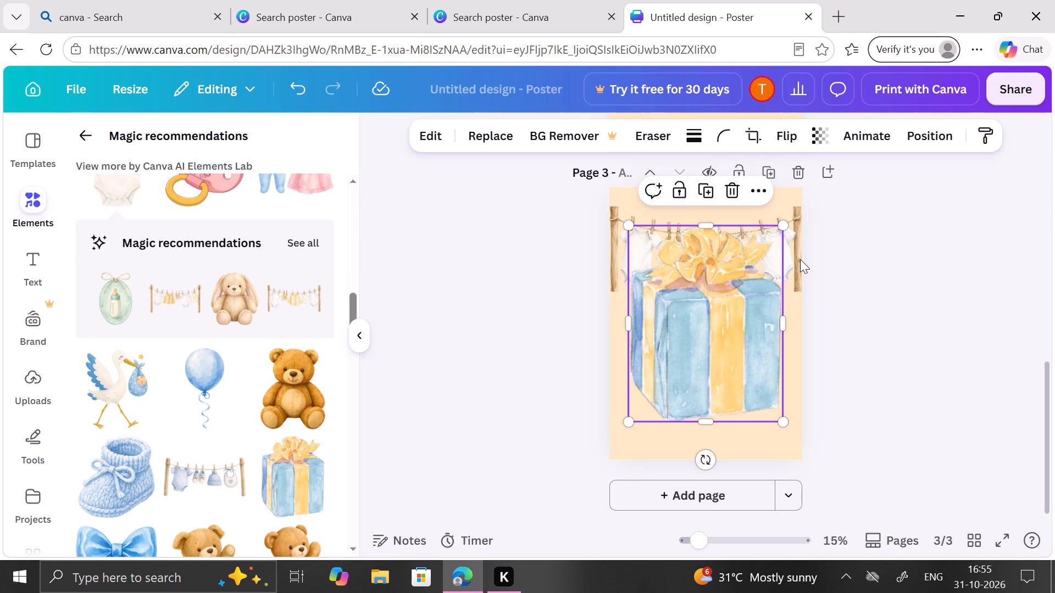
click(706, 223)
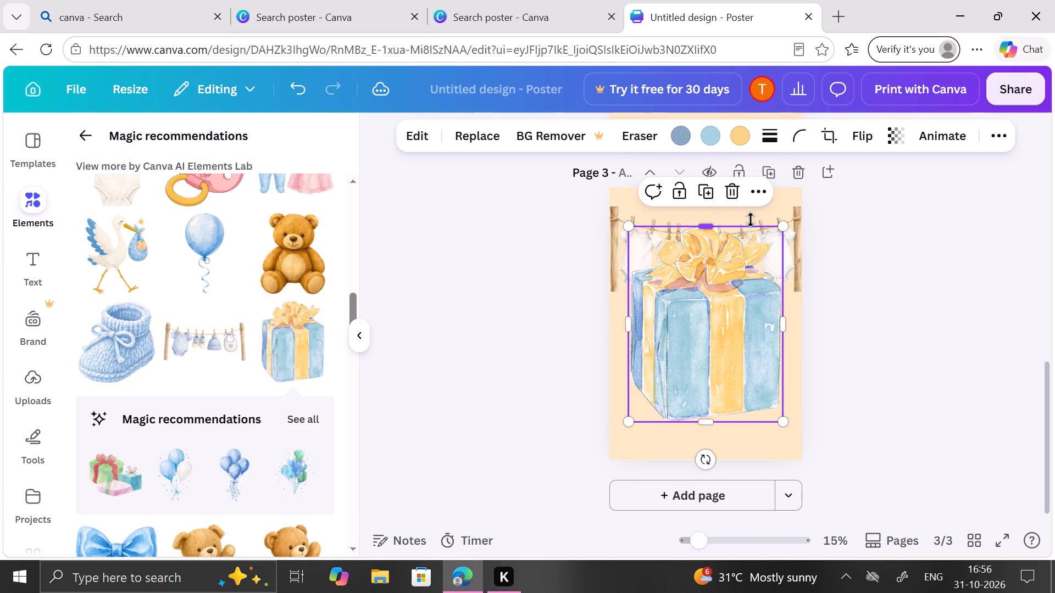
drag(784, 230, 740, 257)
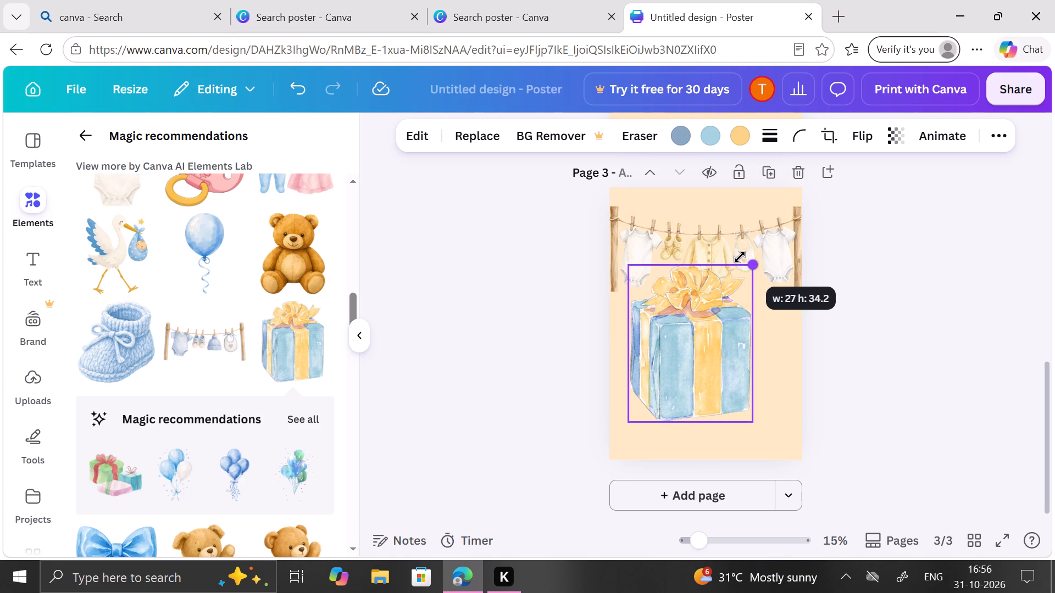
drag(740, 257, 722, 277)
drag(665, 340, 646, 387)
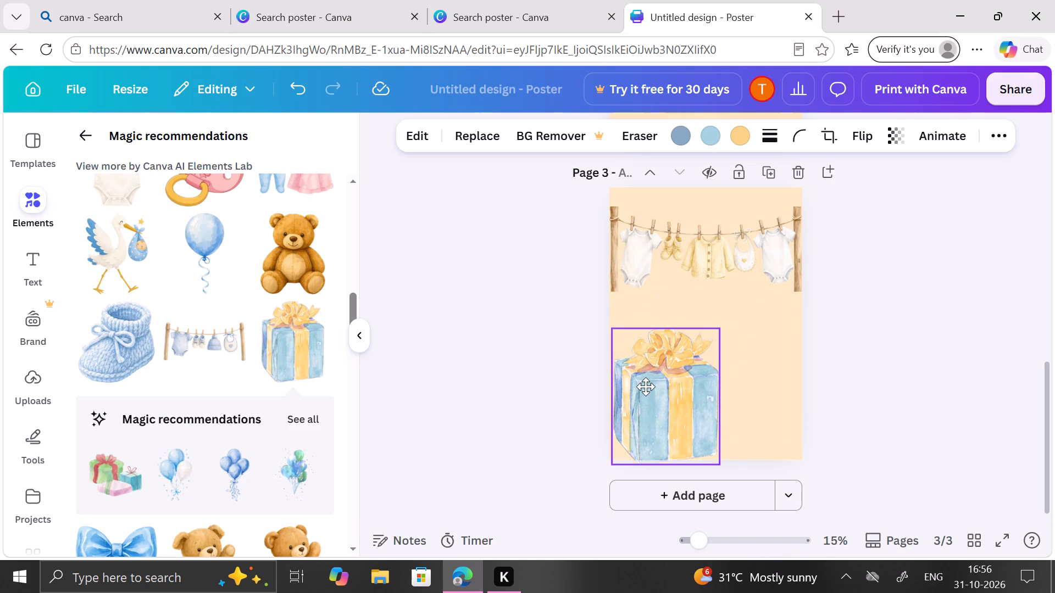
drag(646, 387, 645, 388)
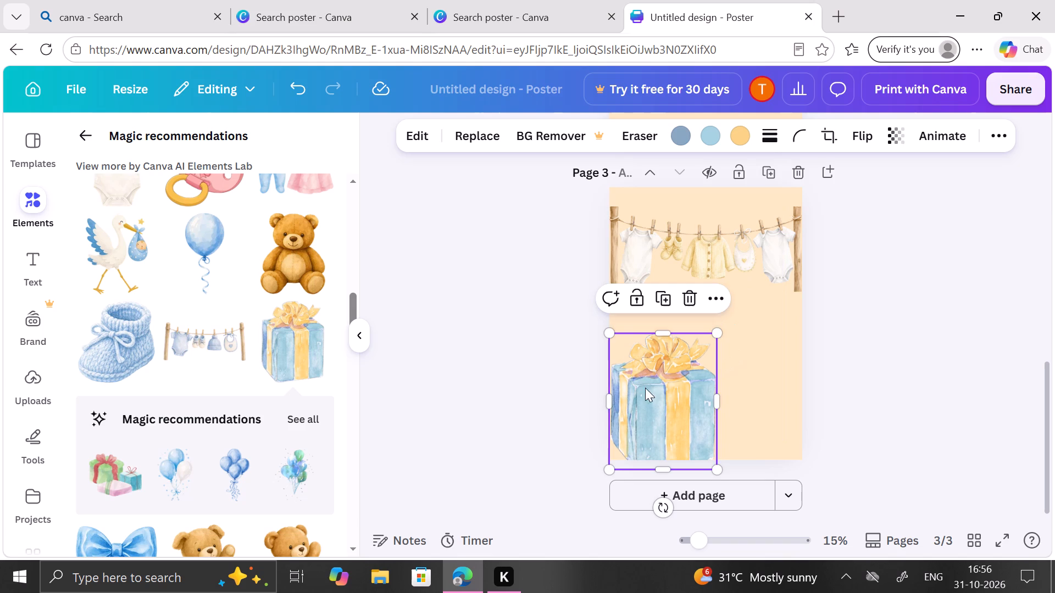
drag(714, 333, 708, 335)
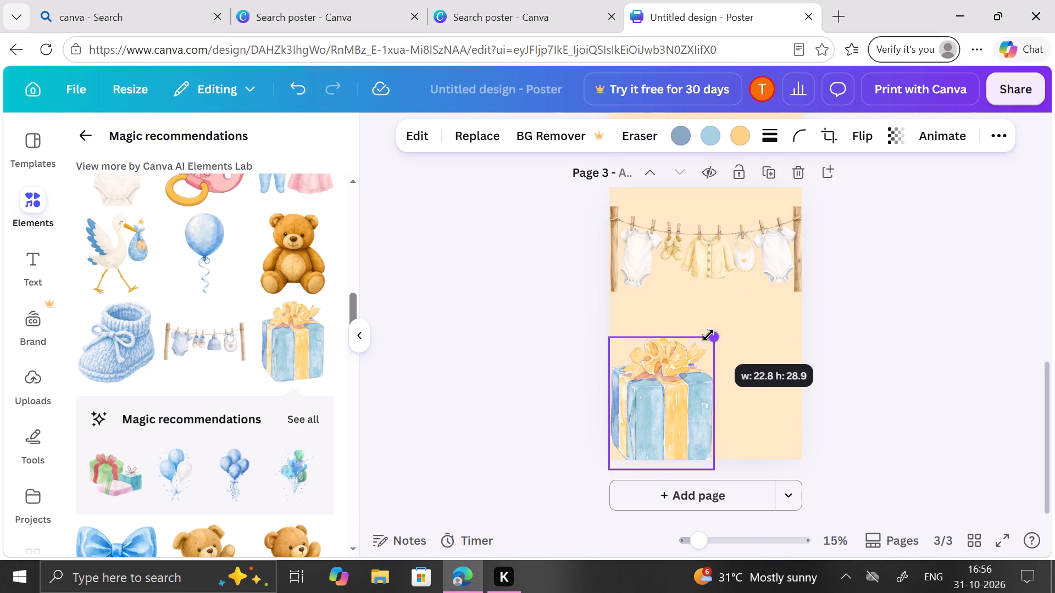
drag(708, 335, 704, 337)
click(793, 323)
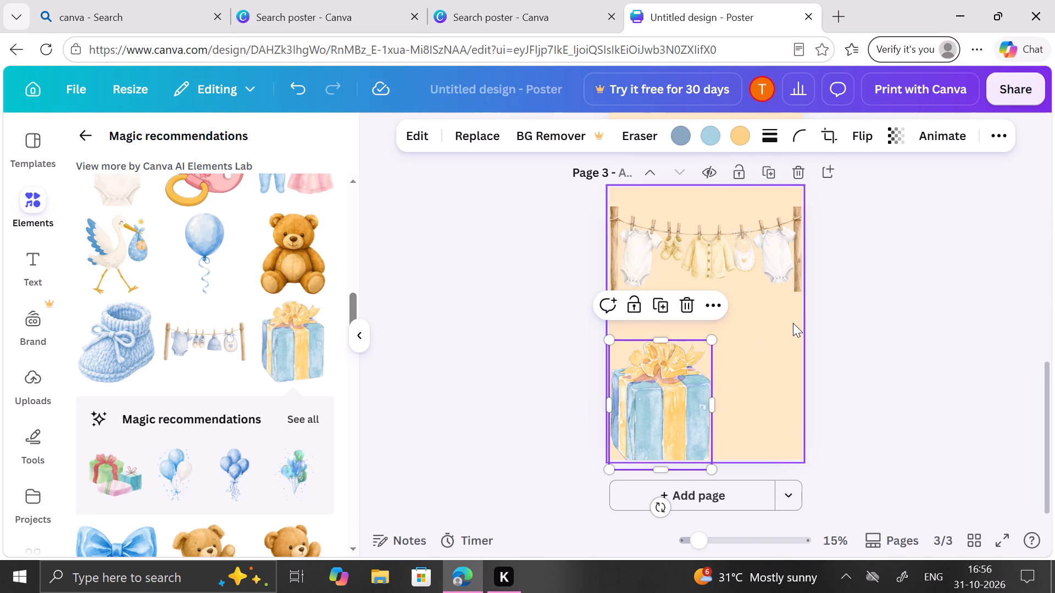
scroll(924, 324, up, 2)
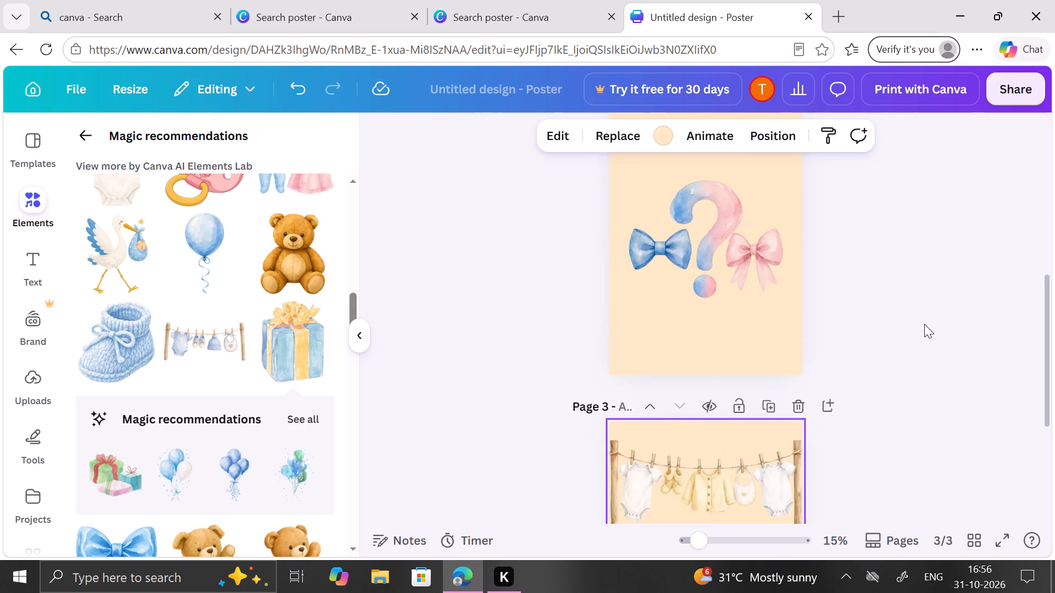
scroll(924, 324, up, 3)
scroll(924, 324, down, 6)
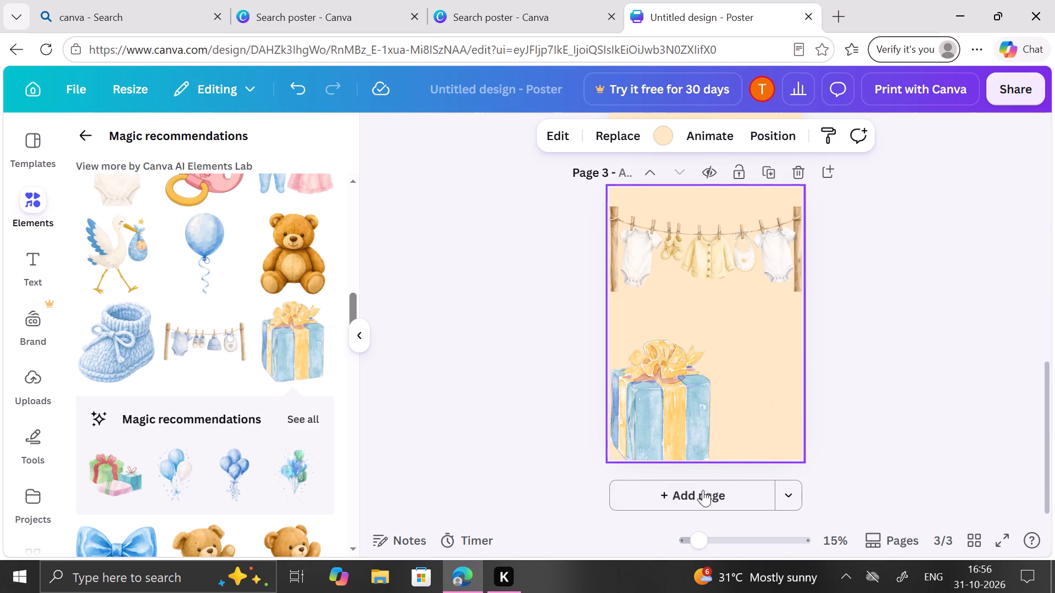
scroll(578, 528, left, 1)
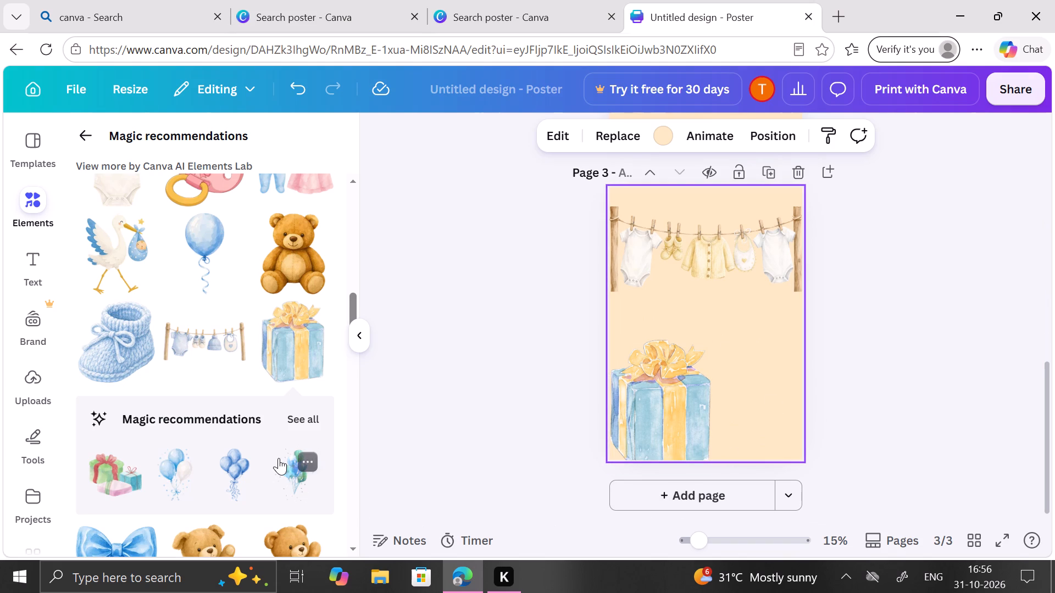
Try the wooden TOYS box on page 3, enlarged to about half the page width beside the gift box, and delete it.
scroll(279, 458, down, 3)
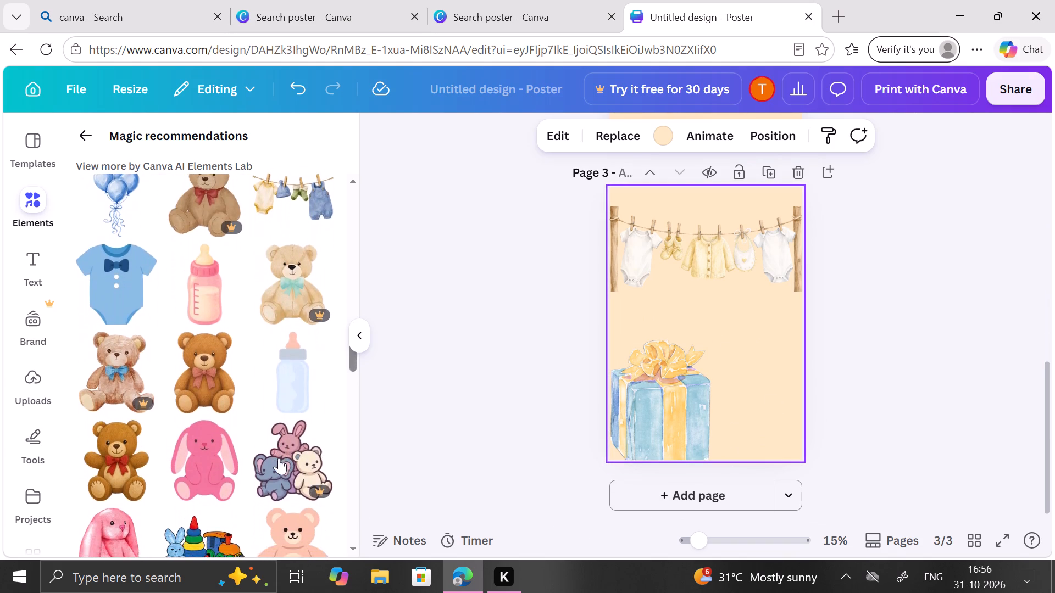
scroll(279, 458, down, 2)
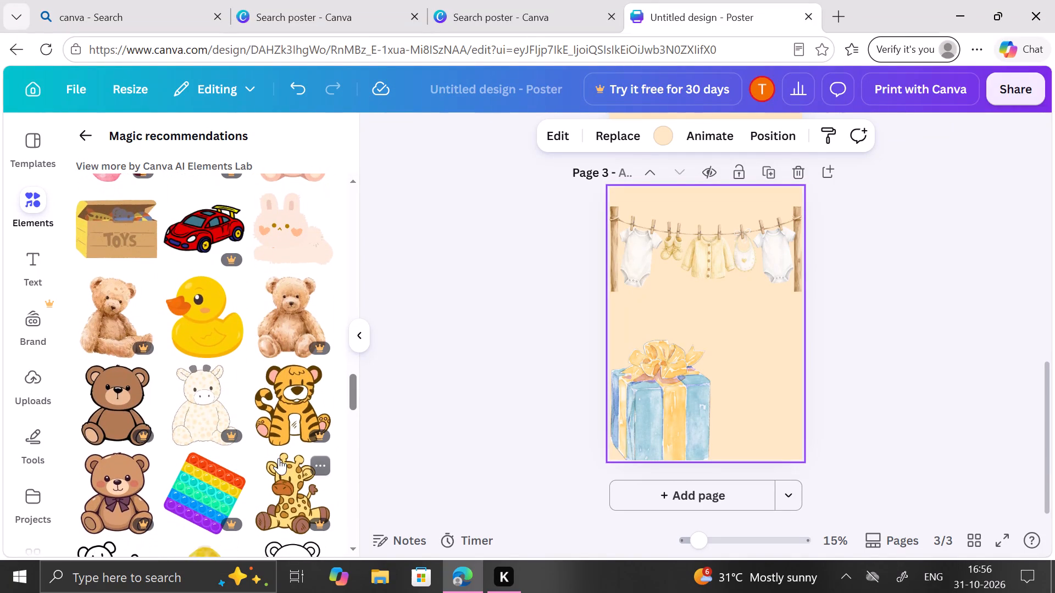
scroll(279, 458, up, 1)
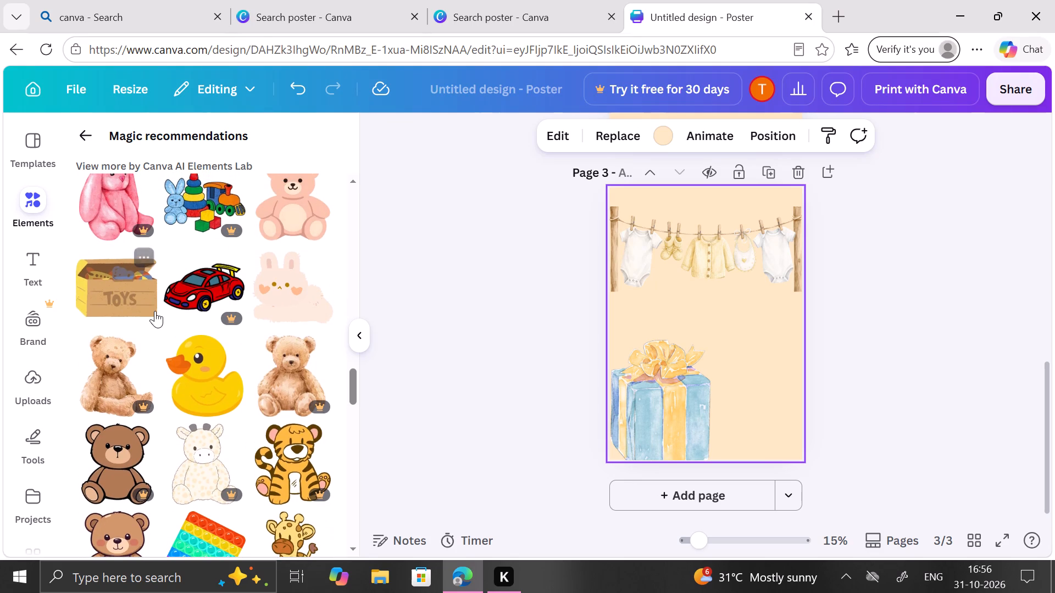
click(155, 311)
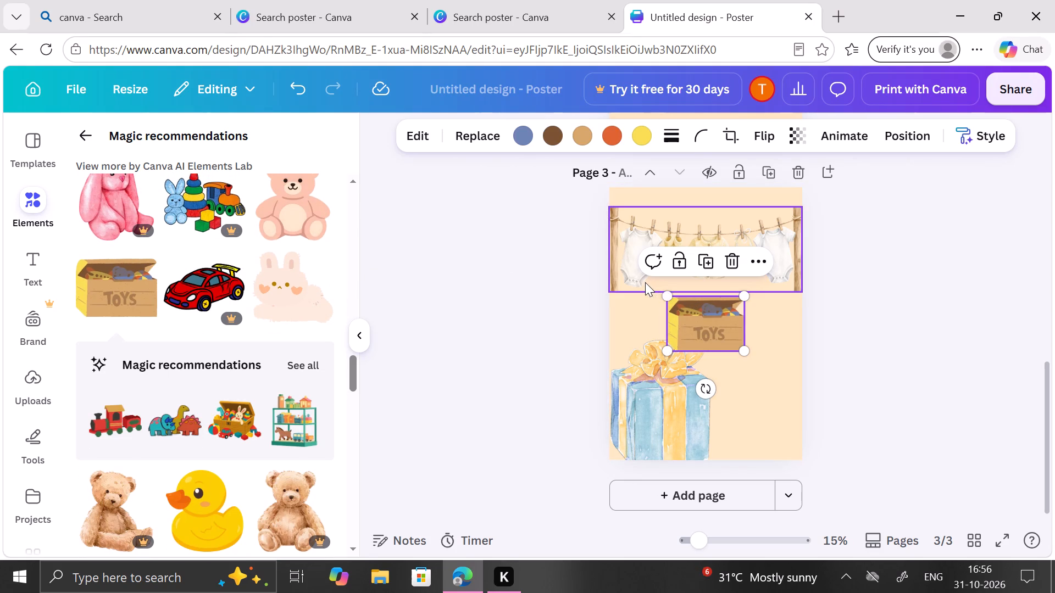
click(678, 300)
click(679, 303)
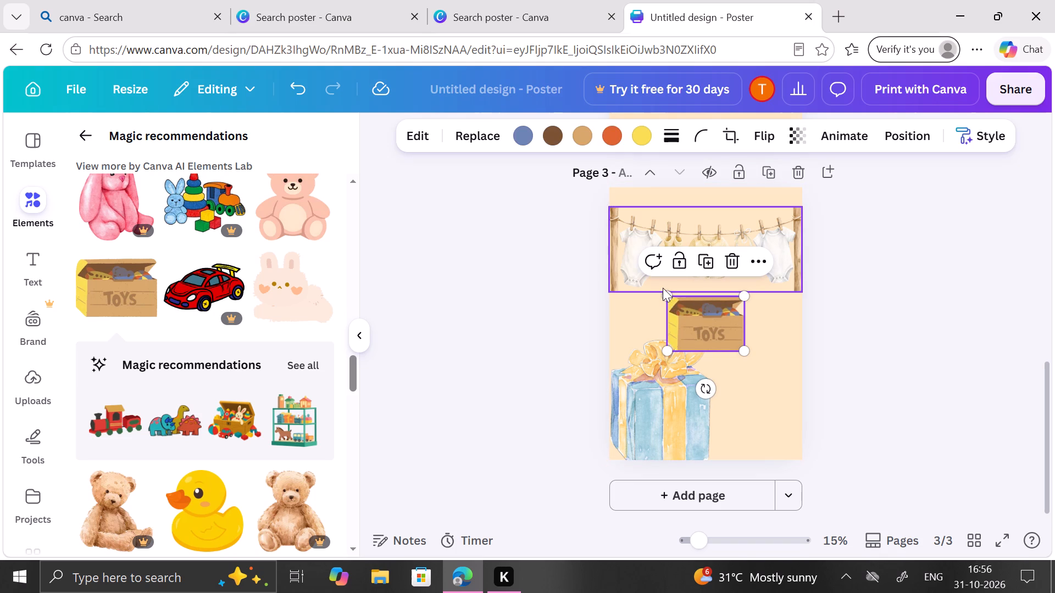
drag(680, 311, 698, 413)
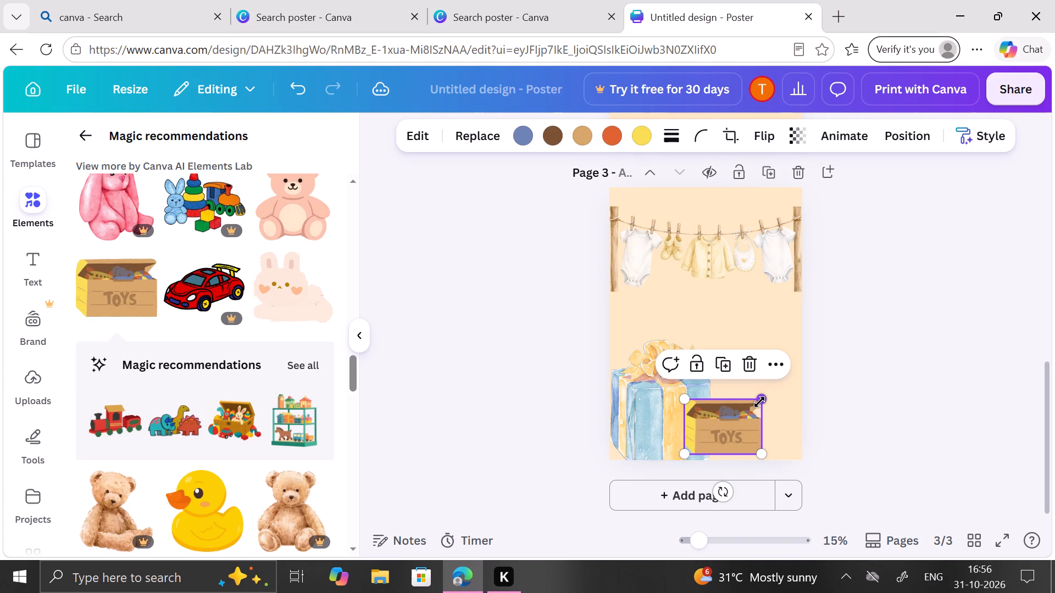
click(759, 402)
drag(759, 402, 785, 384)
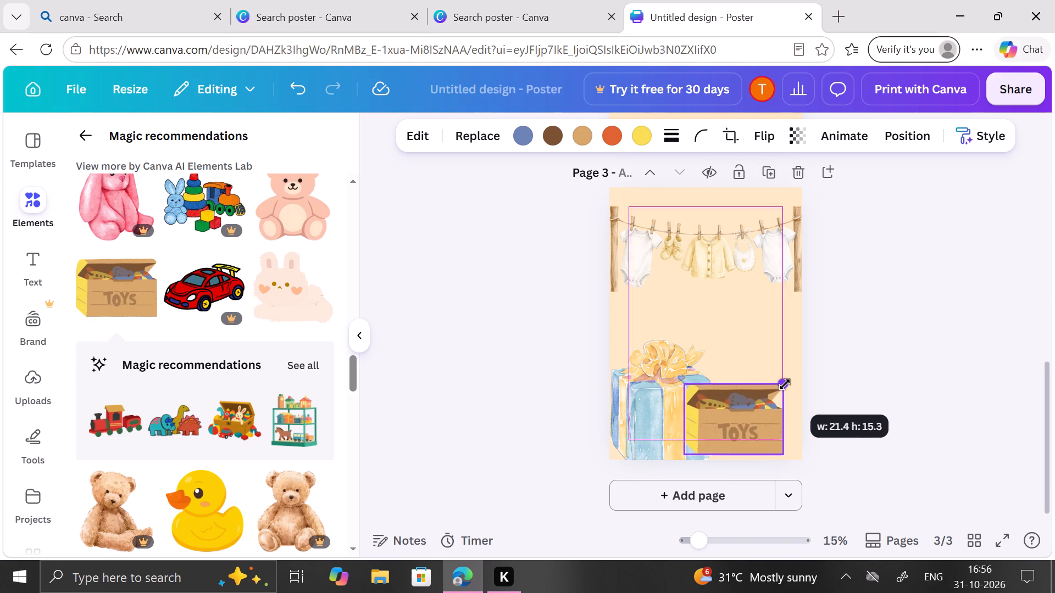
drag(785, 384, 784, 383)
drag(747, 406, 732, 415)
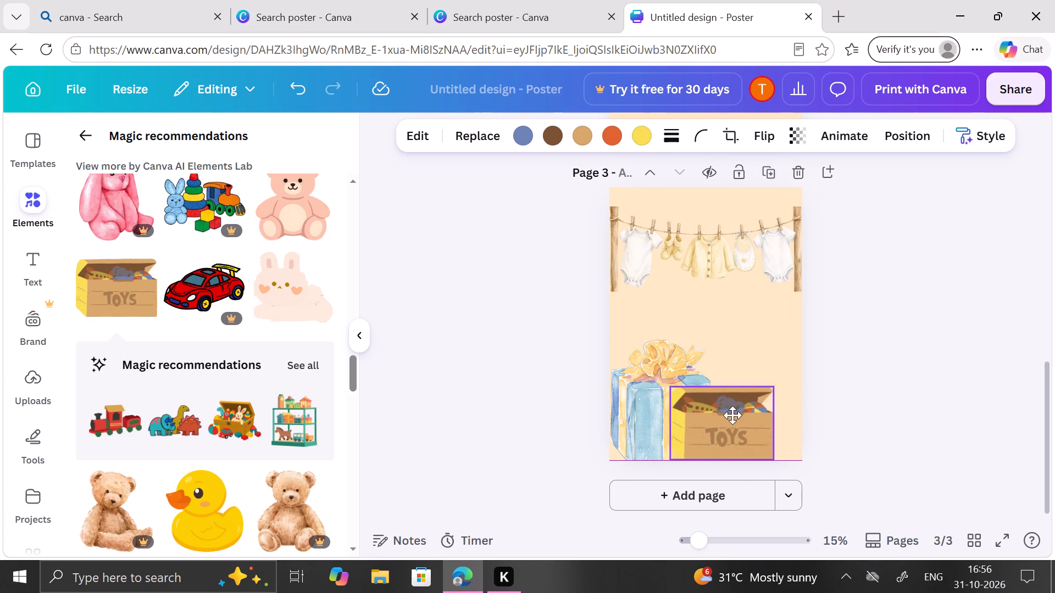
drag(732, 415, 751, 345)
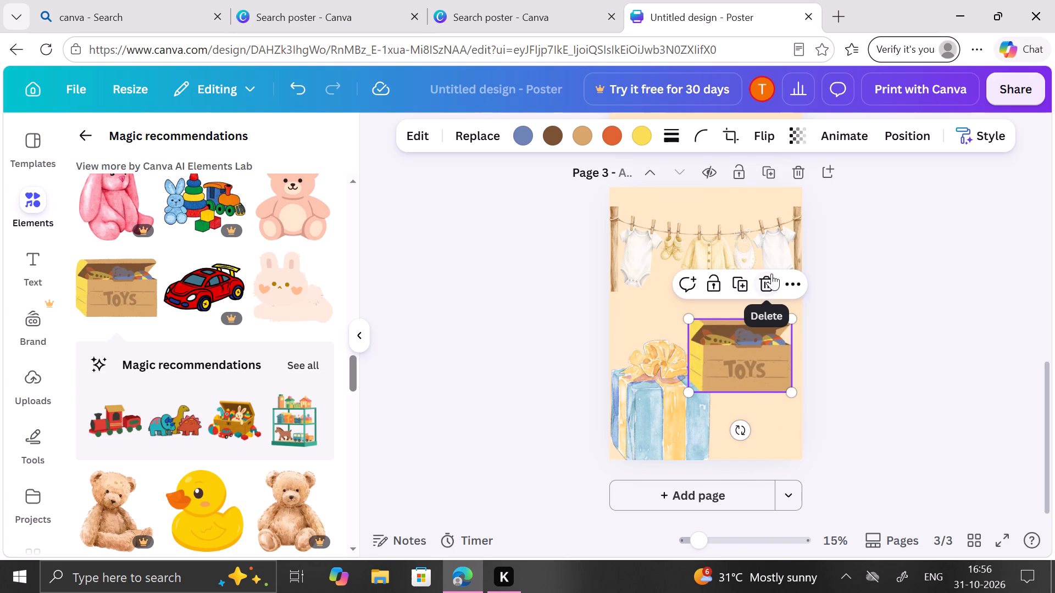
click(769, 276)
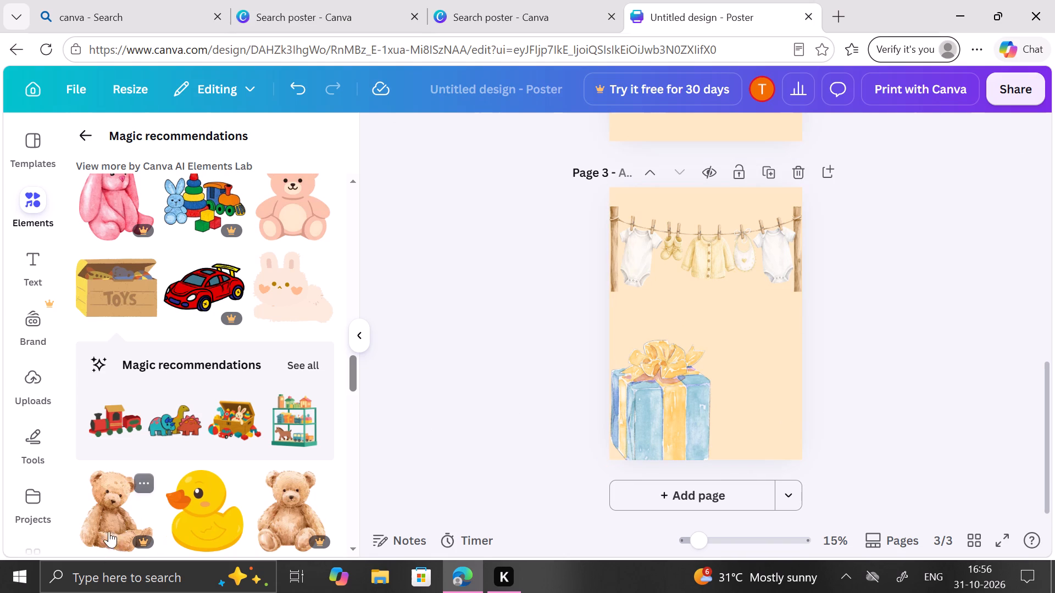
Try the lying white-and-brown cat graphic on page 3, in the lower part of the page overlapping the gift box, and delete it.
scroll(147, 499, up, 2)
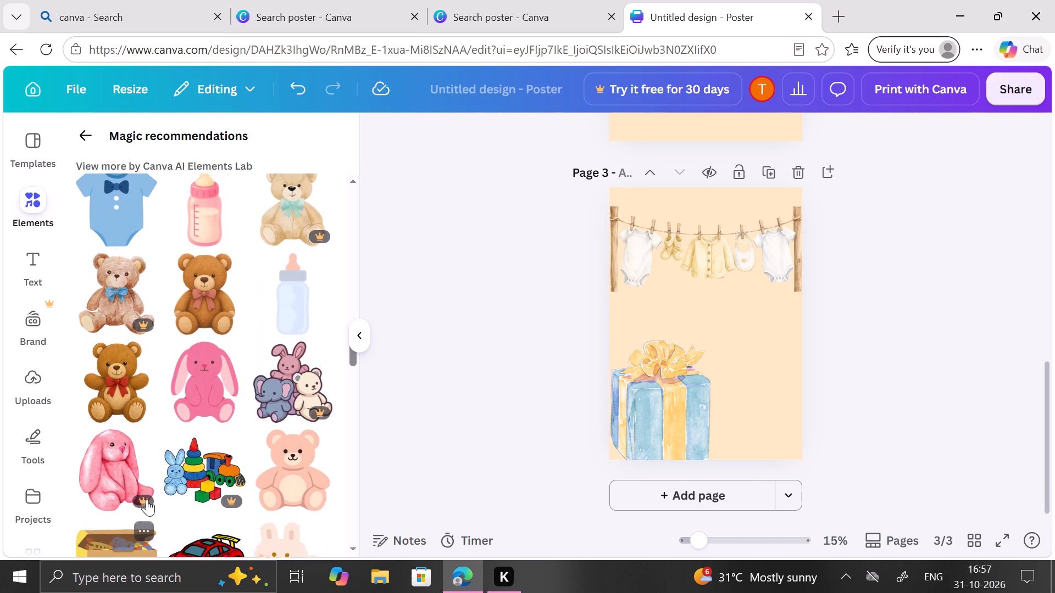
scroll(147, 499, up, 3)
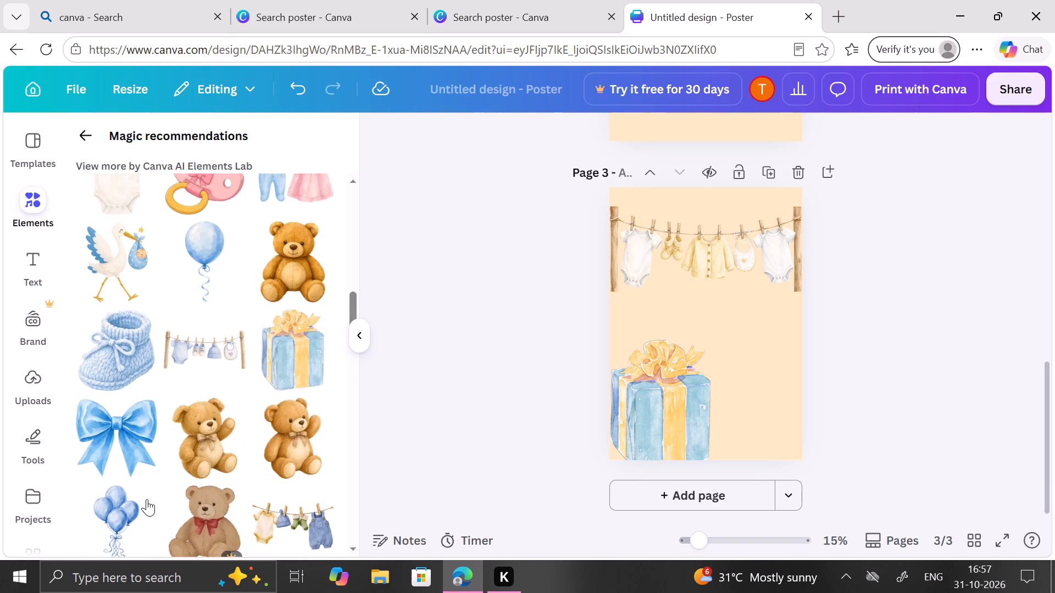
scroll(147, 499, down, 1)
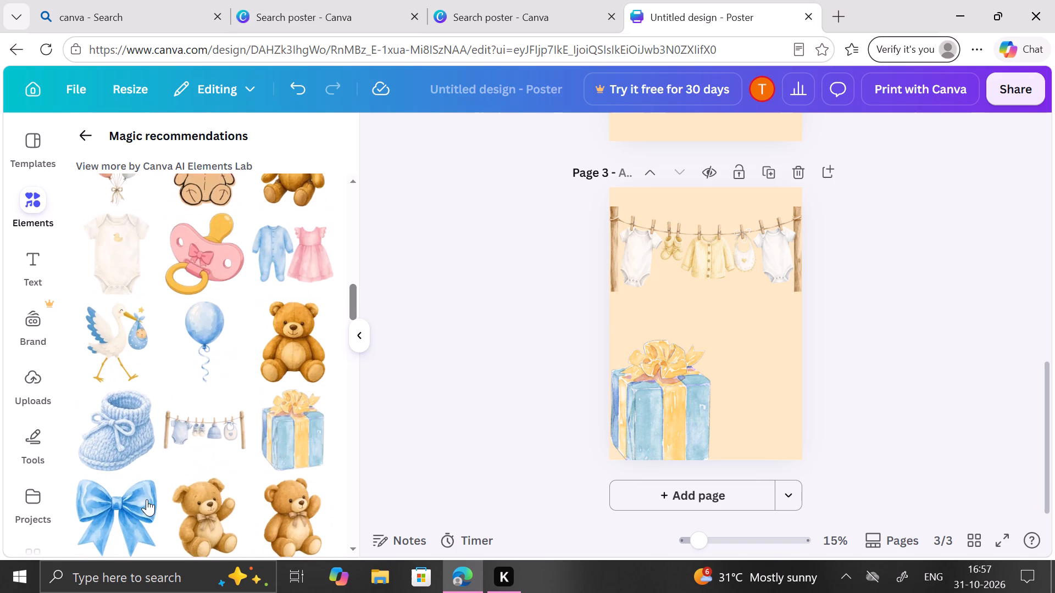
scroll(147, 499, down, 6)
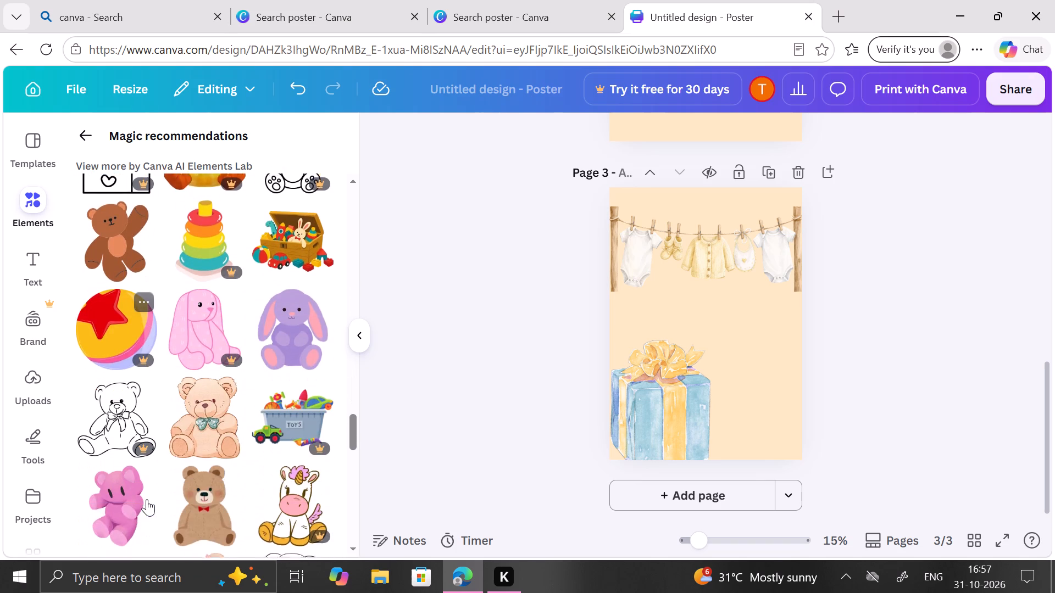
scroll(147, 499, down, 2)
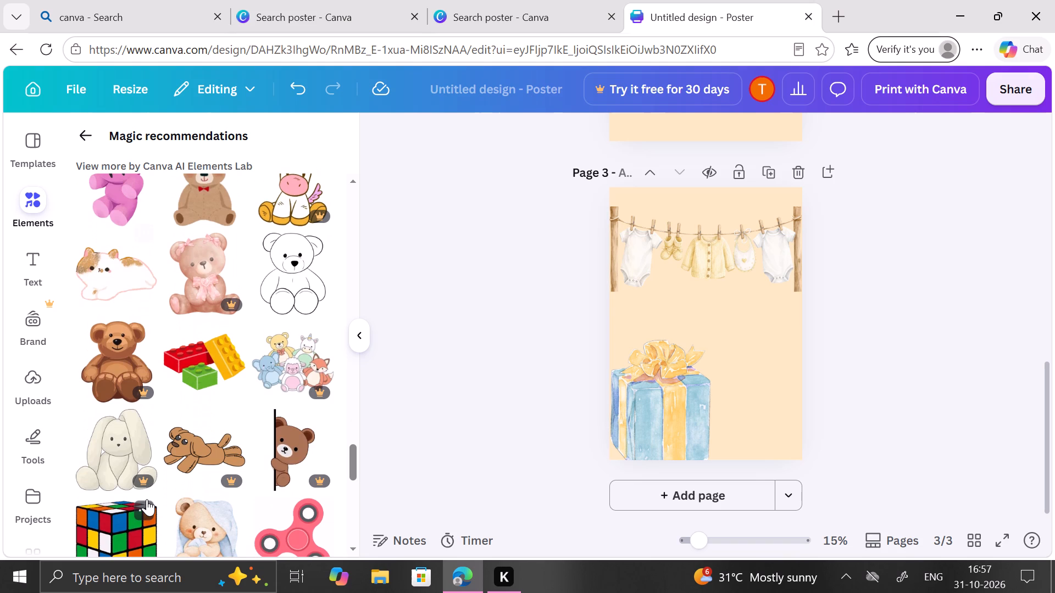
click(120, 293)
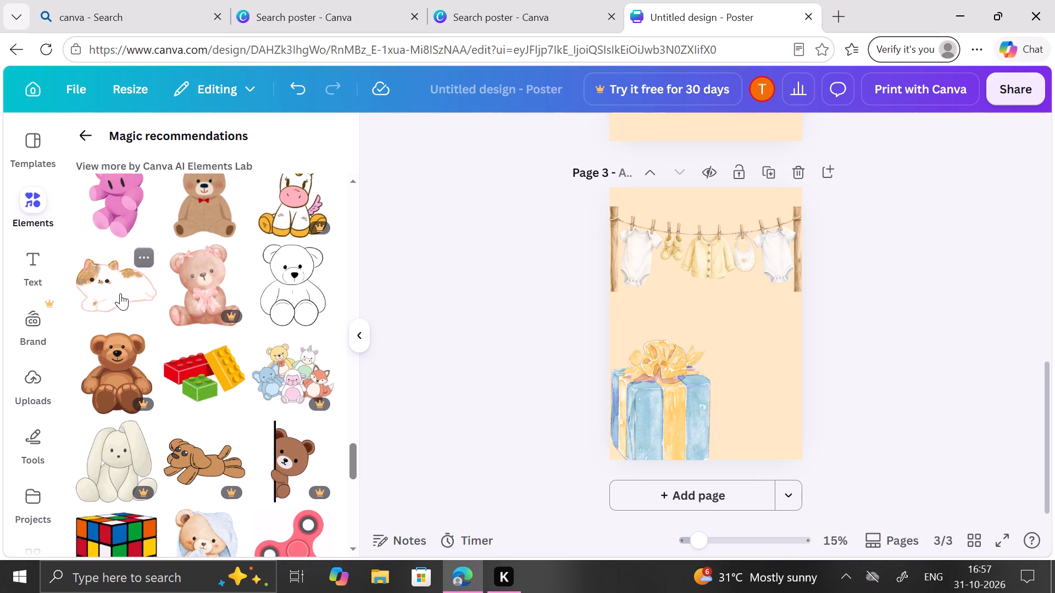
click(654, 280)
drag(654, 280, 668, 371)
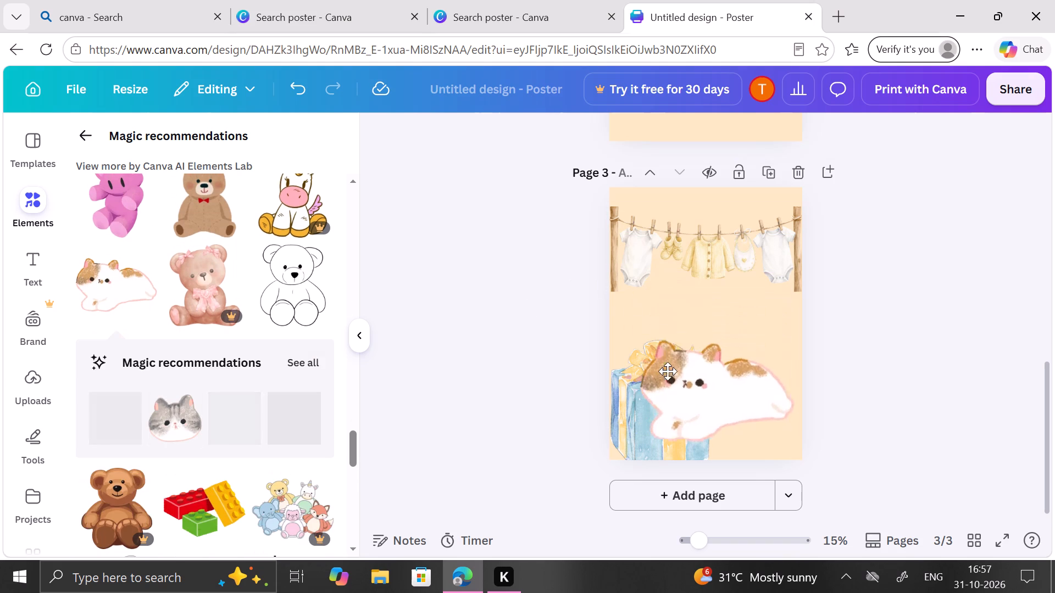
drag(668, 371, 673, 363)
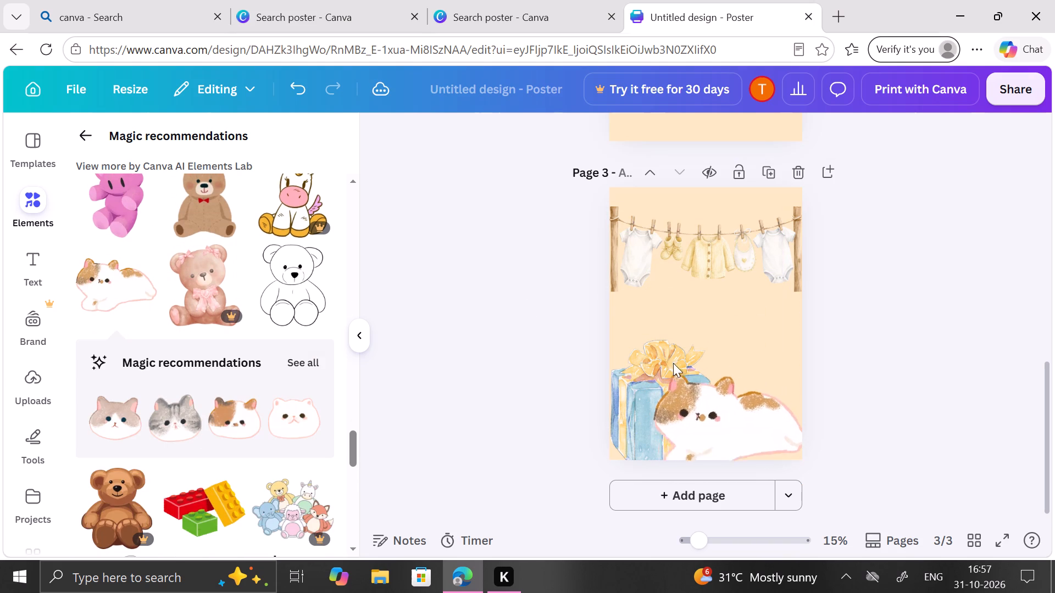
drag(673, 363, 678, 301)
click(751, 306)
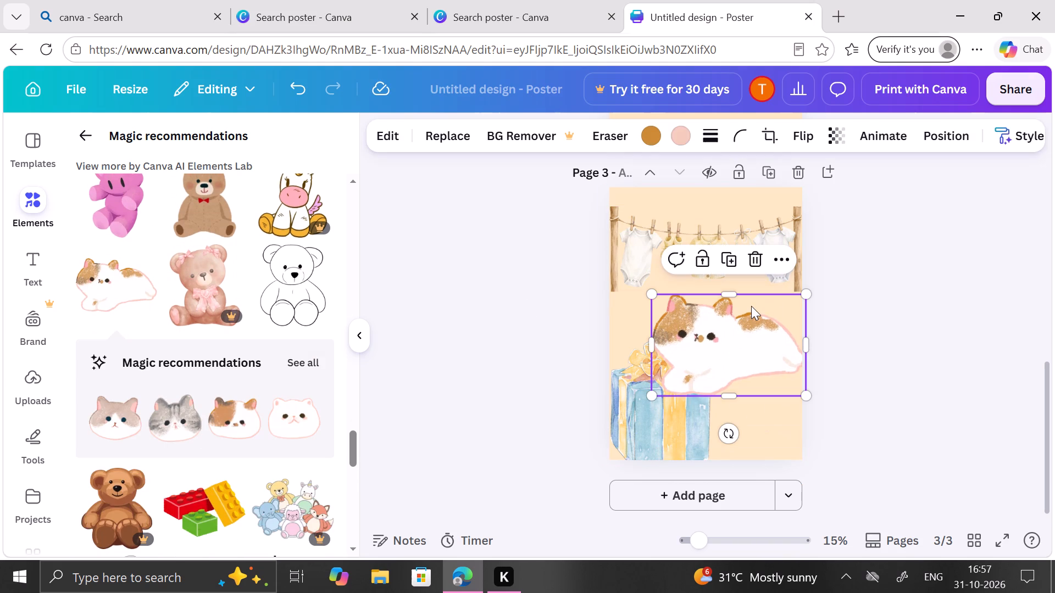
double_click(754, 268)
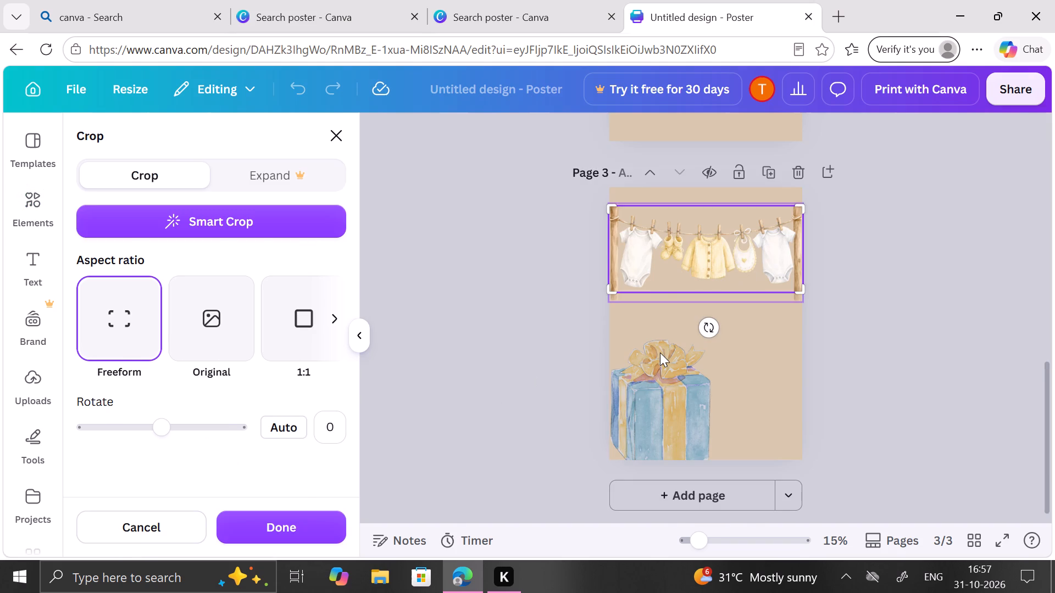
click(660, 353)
Add the blue-and-white star rattle to page 3, shrunk to about half its inserted size, just right of the gift box.
scroll(268, 422, down, 1)
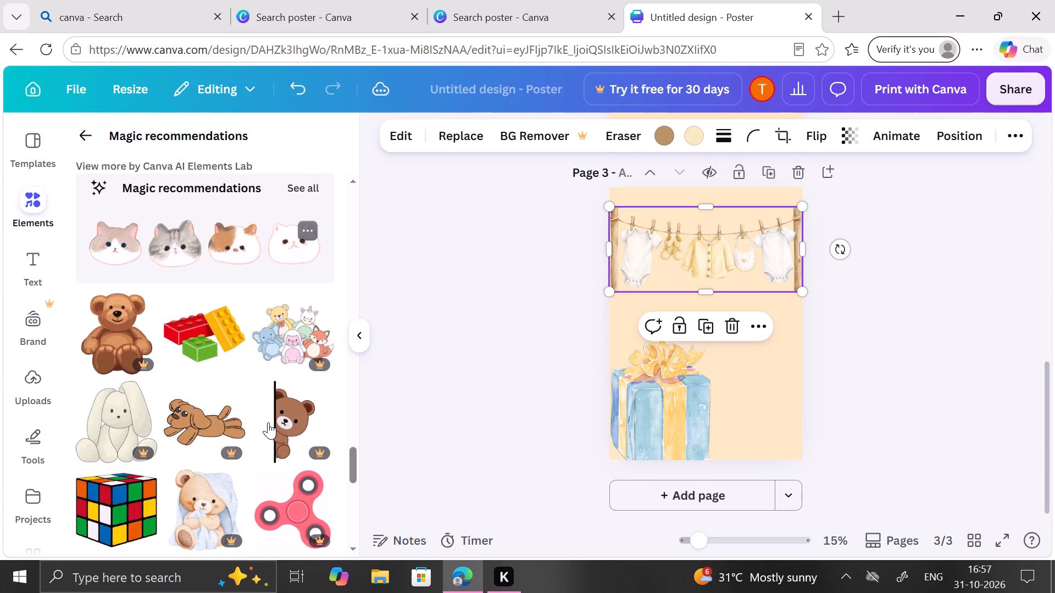
scroll(268, 422, down, 2)
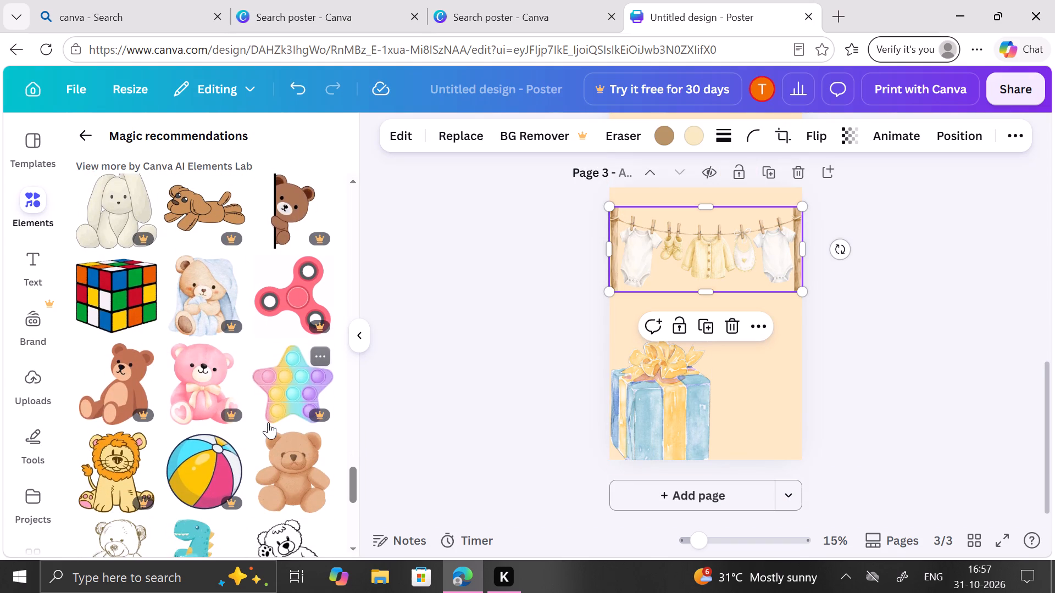
scroll(268, 422, down, 2)
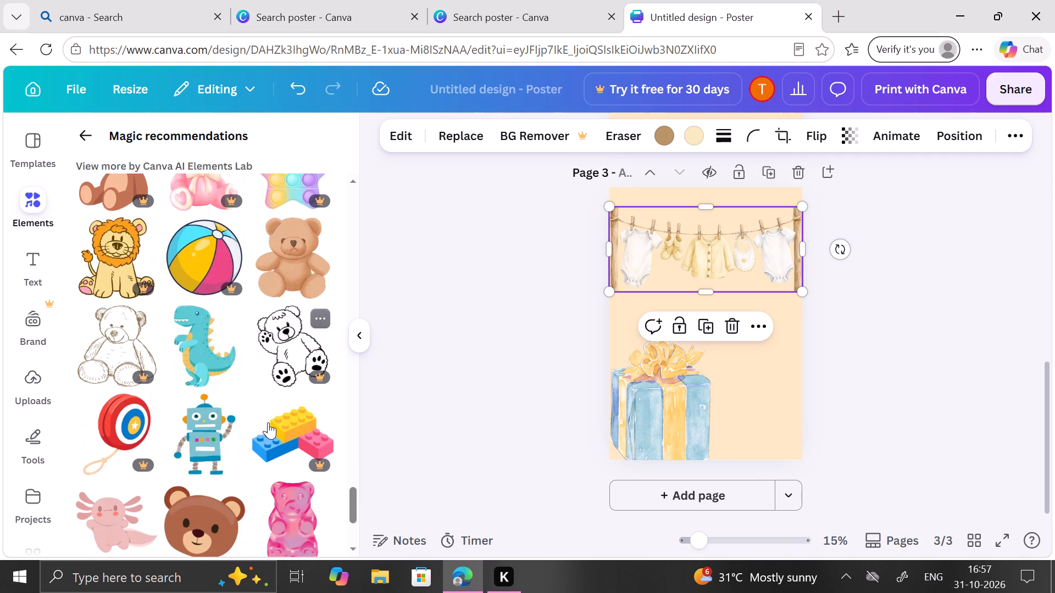
scroll(268, 422, down, 1)
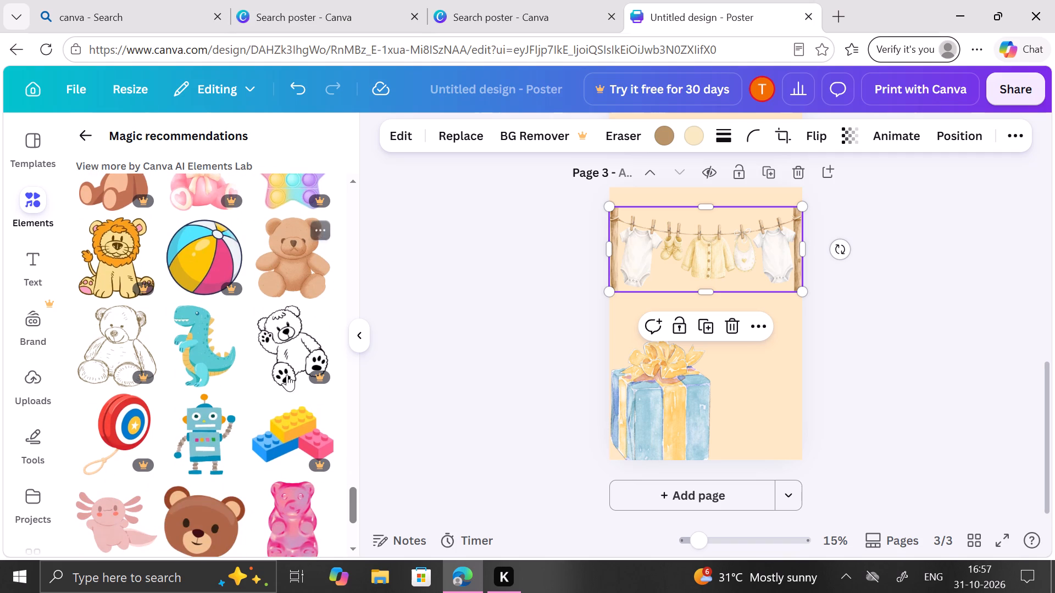
scroll(286, 393, up, 6)
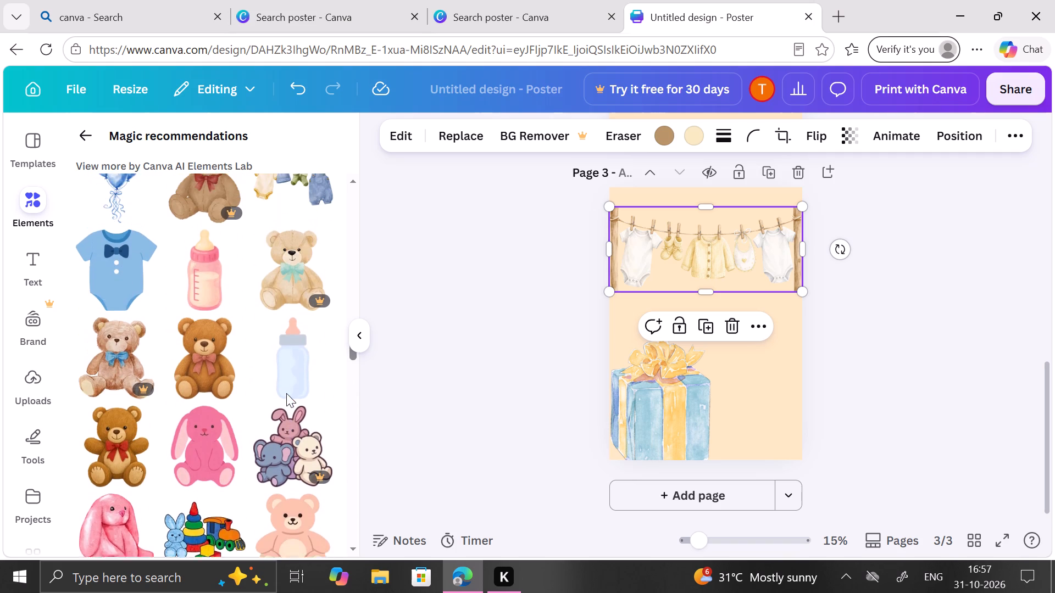
scroll(286, 393, up, 2)
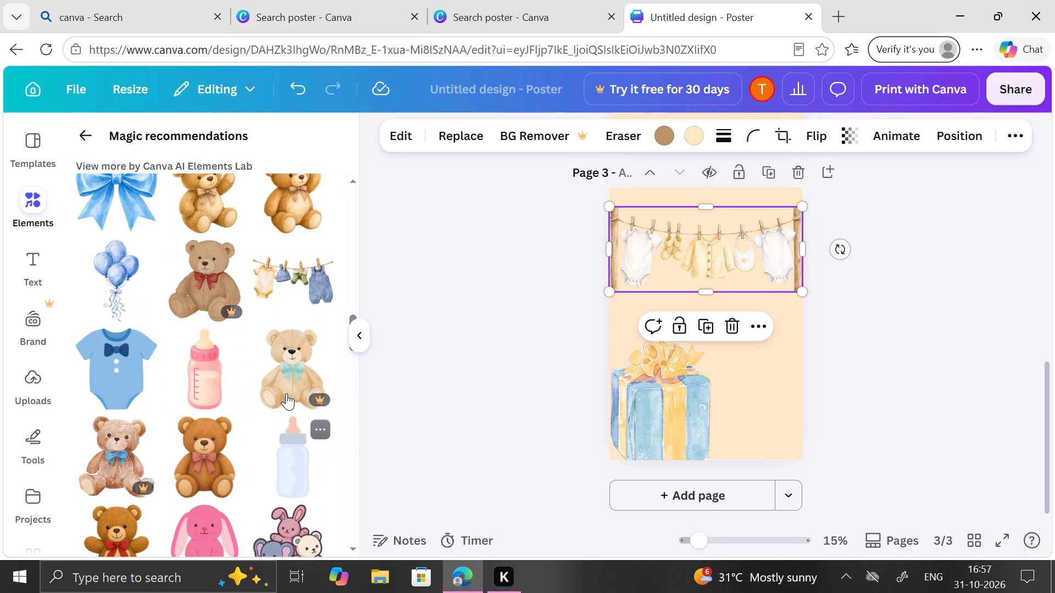
scroll(286, 393, up, 2)
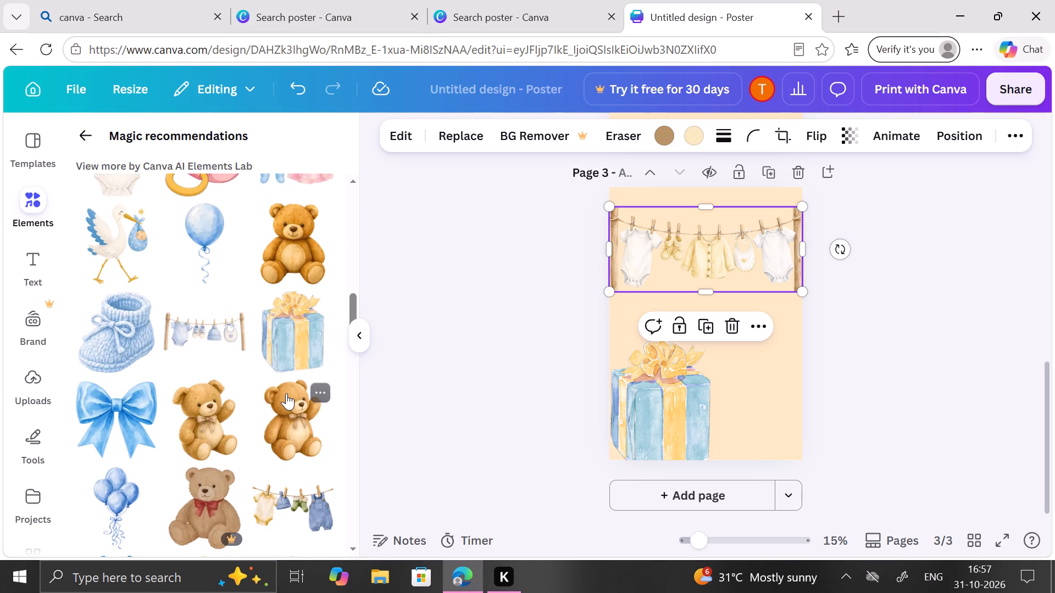
scroll(286, 393, up, 2)
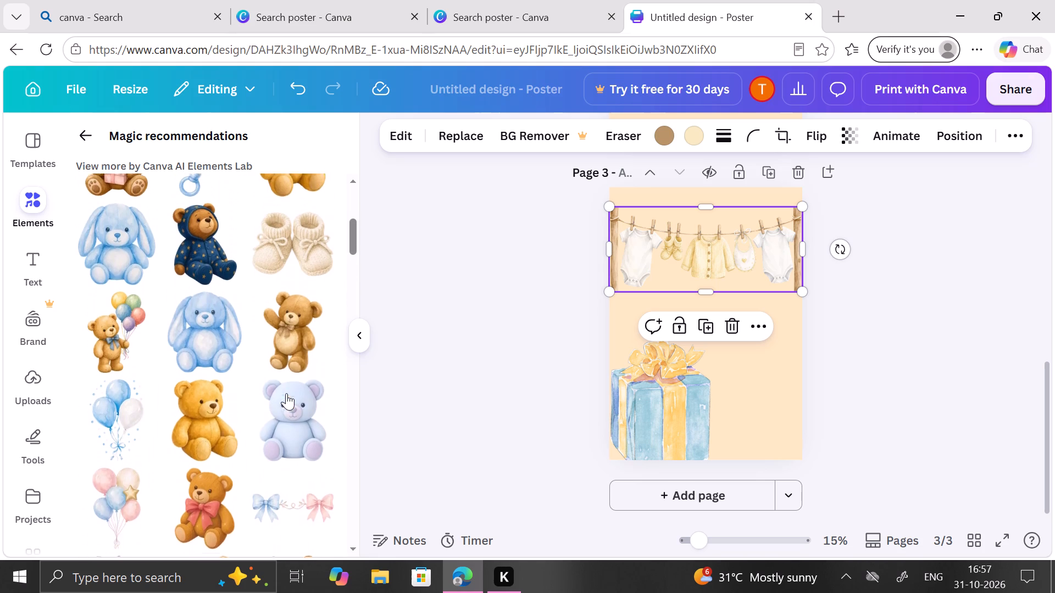
scroll(286, 393, up, 1)
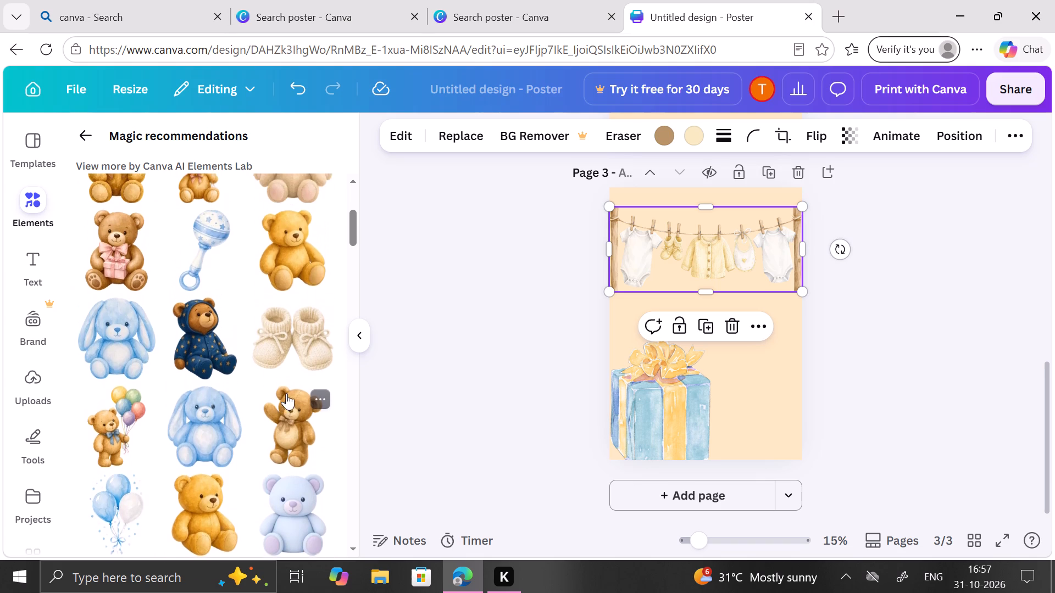
scroll(286, 393, up, 3)
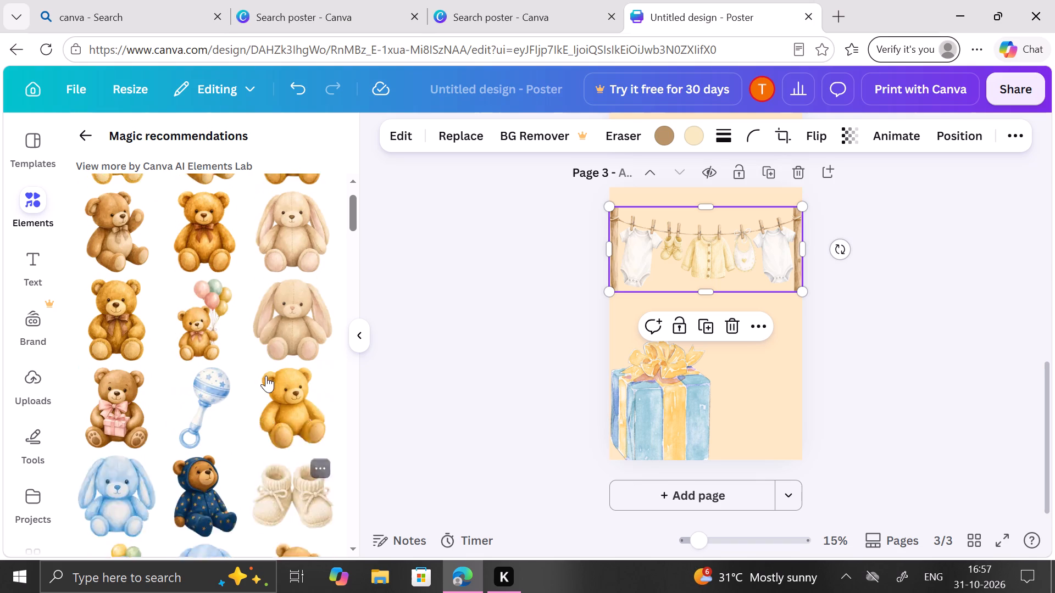
scroll(266, 376, up, 1)
click(193, 463)
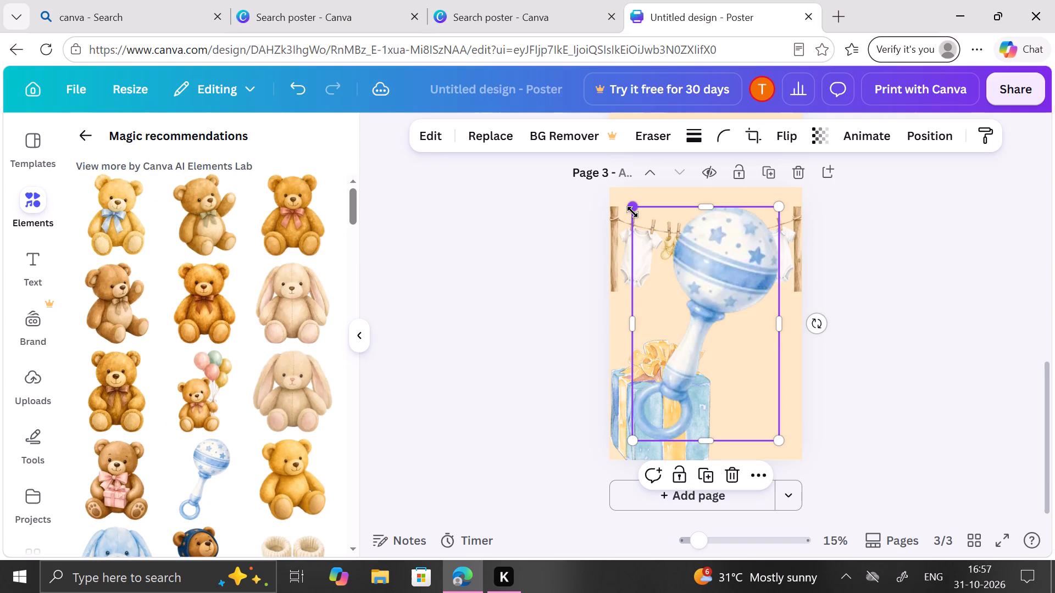
drag(632, 212, 725, 317)
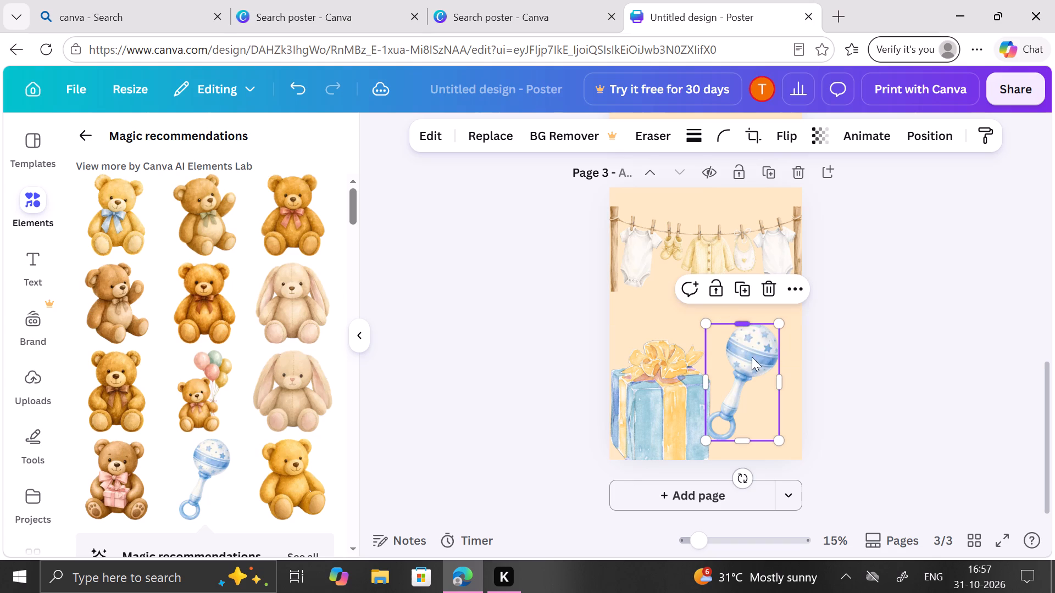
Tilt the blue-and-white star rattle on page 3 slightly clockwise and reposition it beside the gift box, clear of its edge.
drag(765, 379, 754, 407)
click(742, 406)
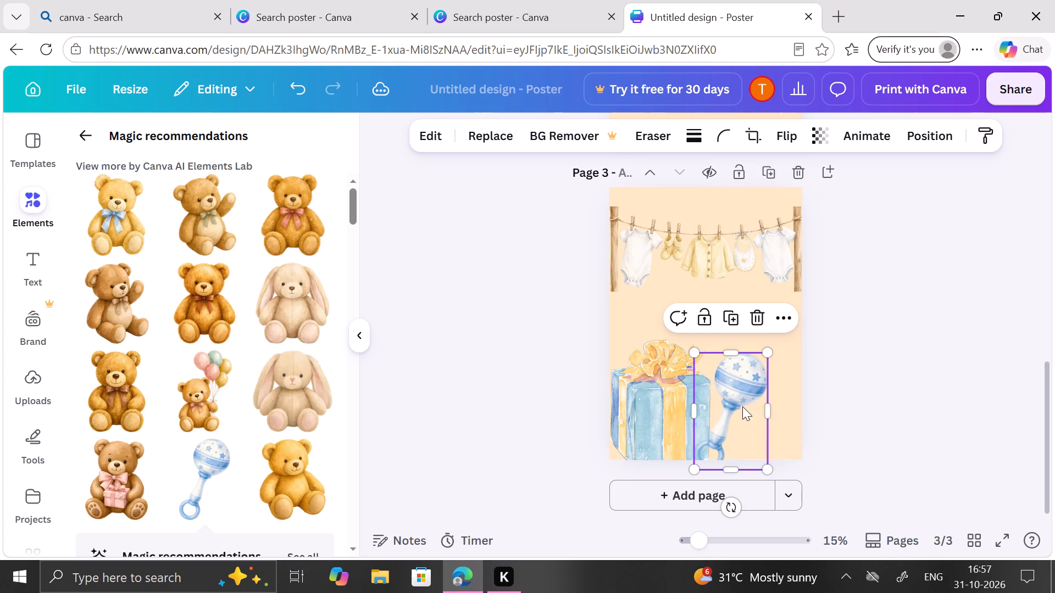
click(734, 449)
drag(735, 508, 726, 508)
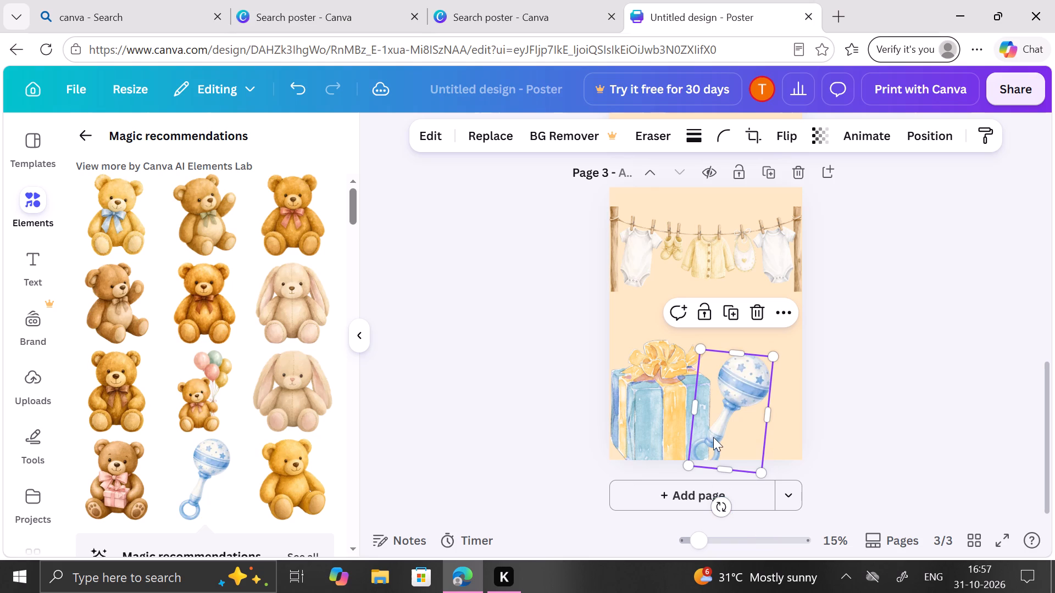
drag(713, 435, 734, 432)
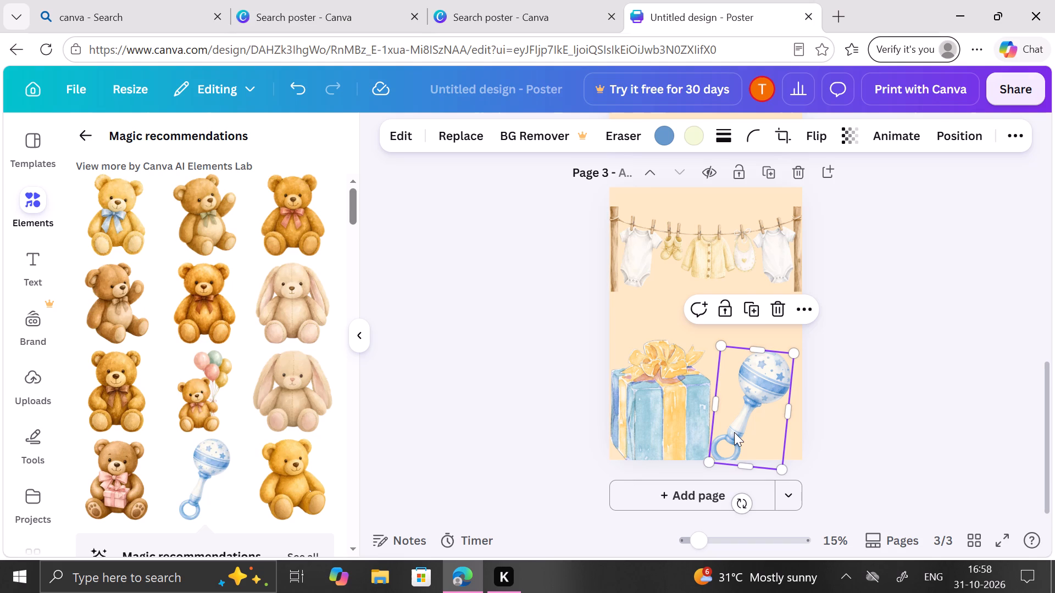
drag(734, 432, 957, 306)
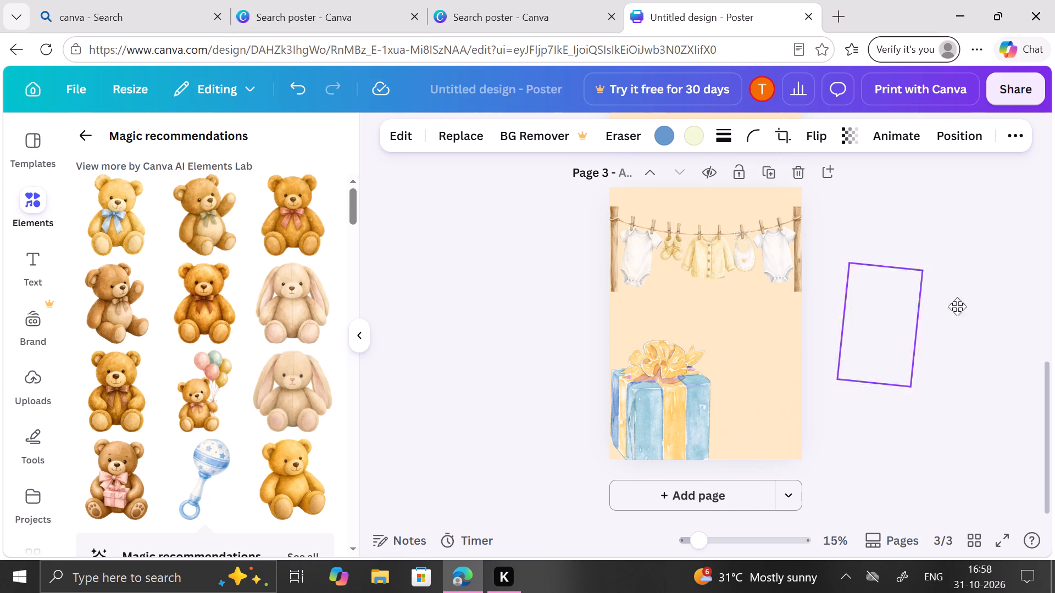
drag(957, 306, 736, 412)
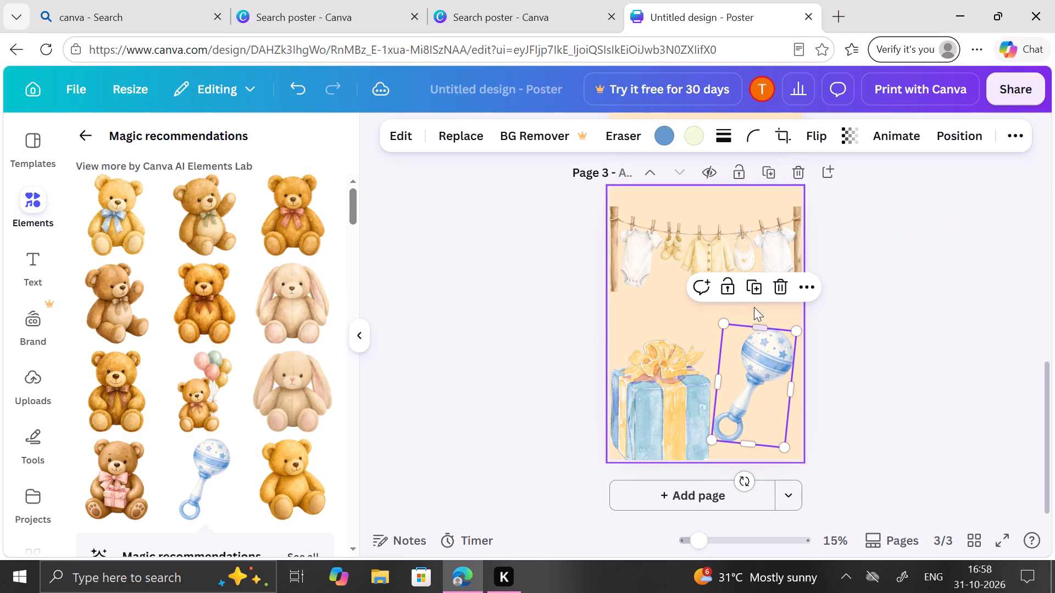
Delete the blue-and-white star rattle from page 3.
click(767, 288)
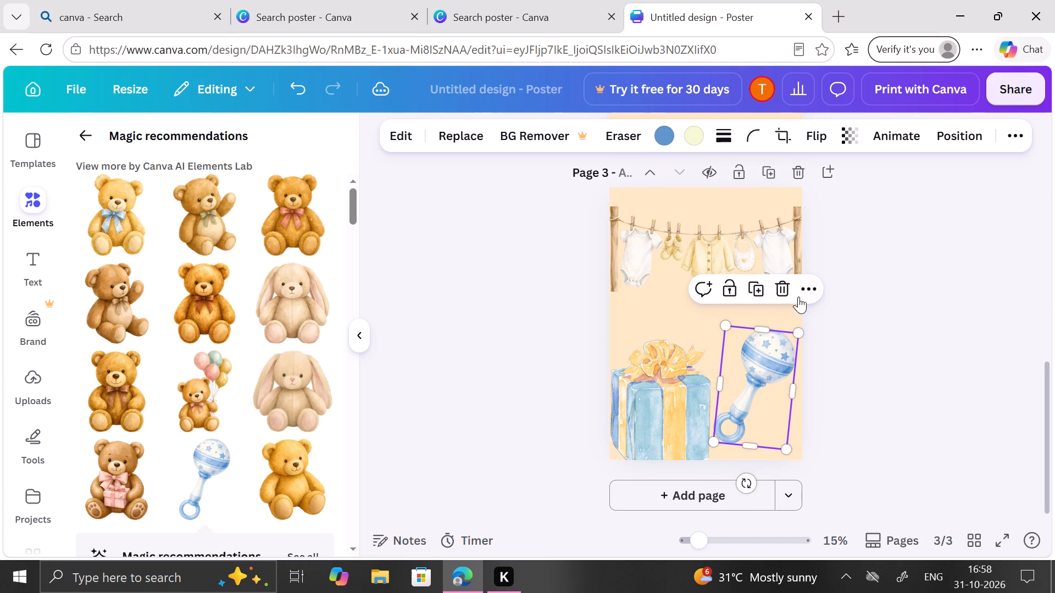
click(763, 378)
click(762, 390)
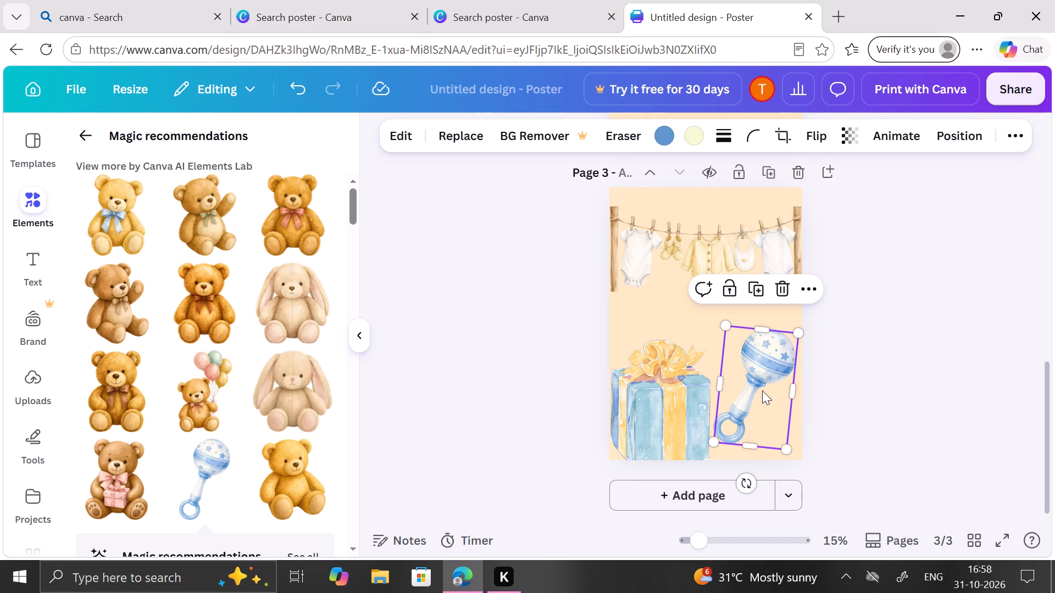
click(779, 299)
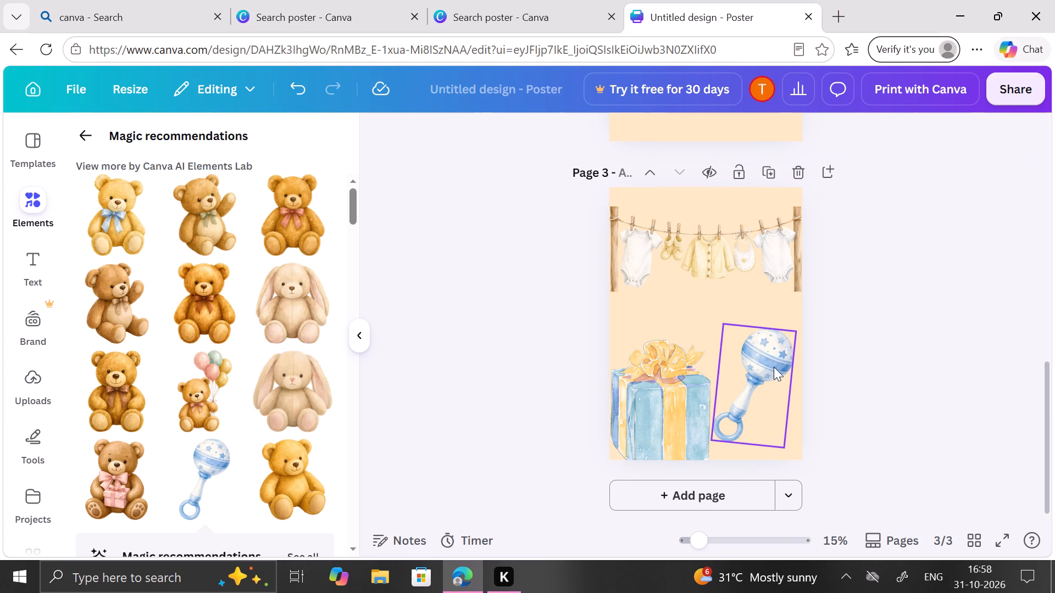
drag(774, 367, 769, 334)
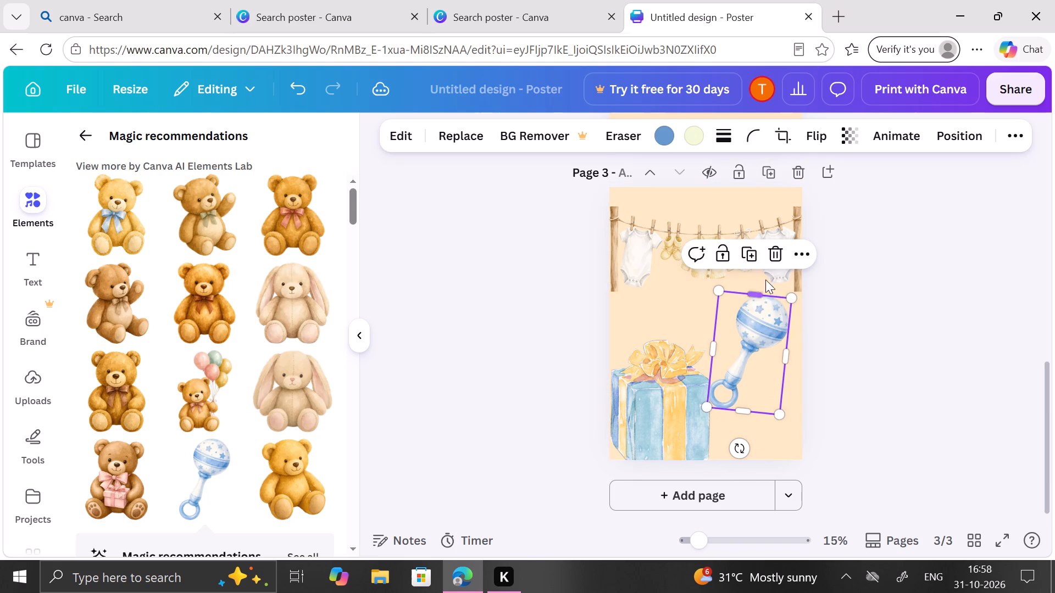
click(775, 248)
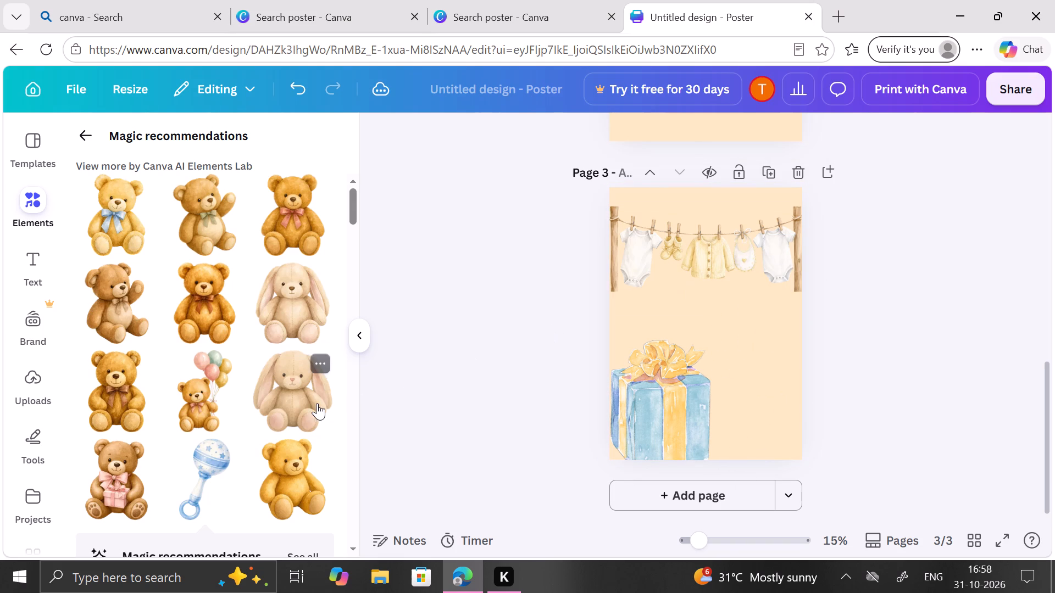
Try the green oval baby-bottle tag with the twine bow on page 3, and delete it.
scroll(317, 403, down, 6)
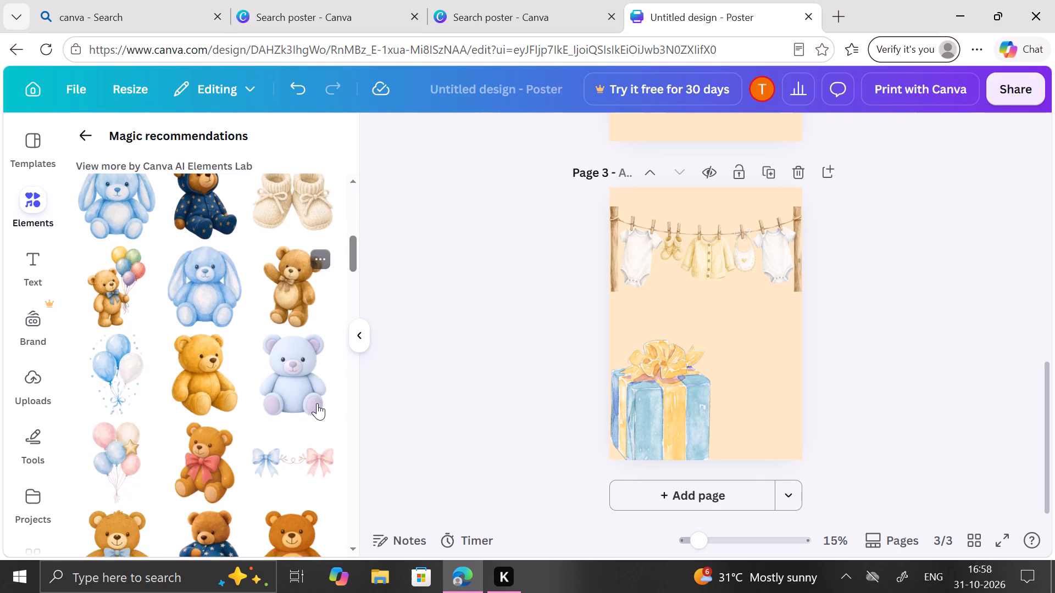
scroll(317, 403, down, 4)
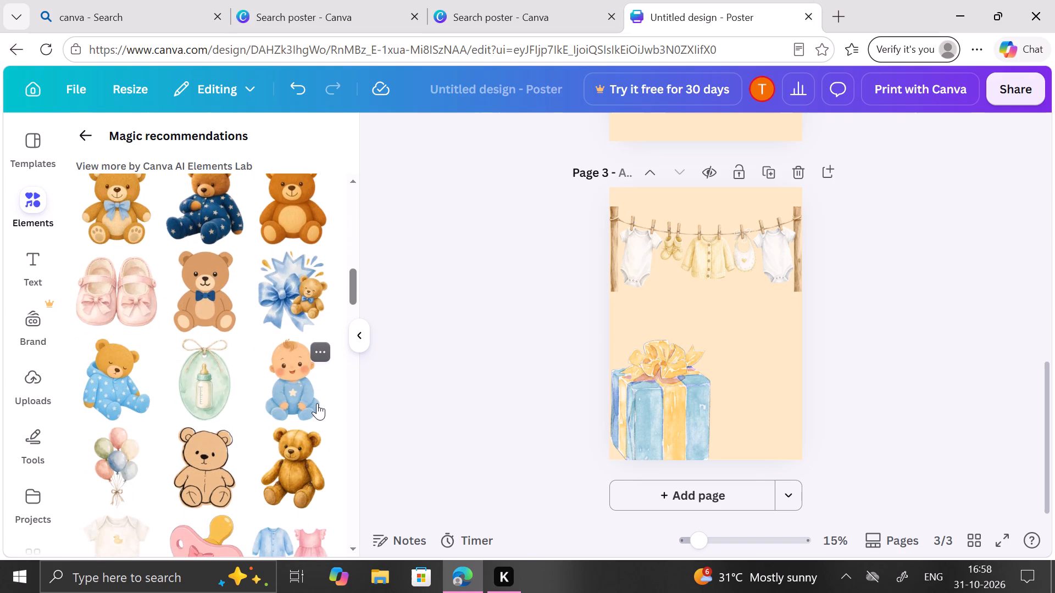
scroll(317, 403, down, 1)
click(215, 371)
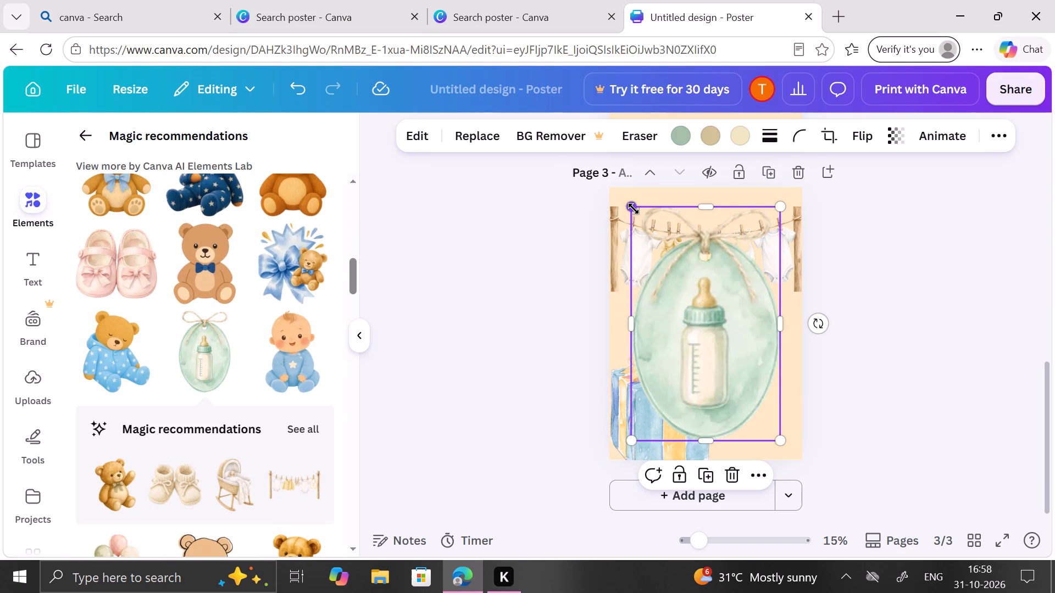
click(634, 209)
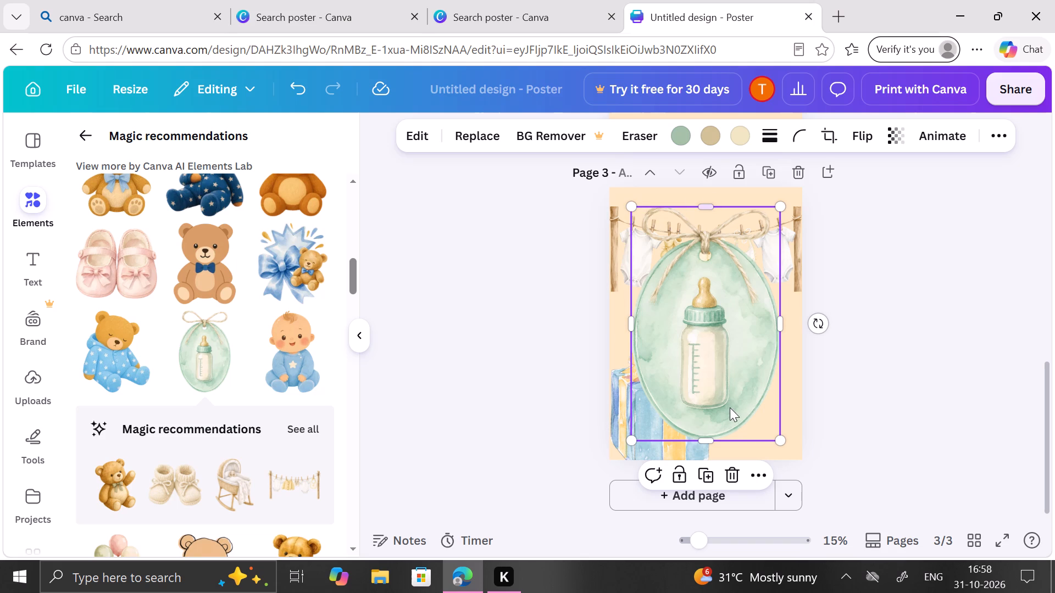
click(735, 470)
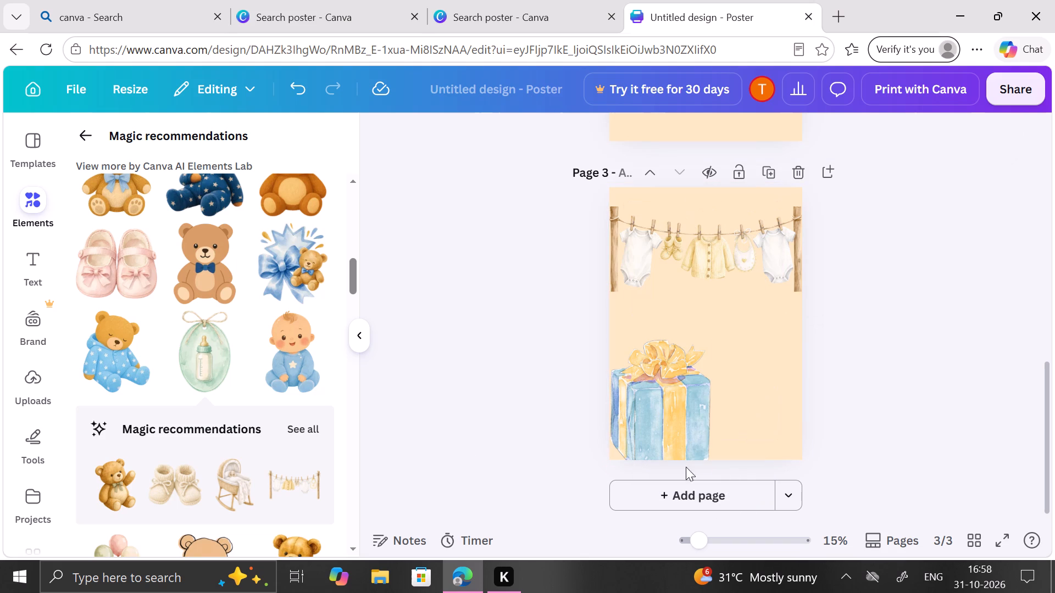
Add the plain light-brown sitting teddy bear to page 3, shrunk to just over half the page width, at the bottom overlapping the gift box.
scroll(295, 444, down, 2)
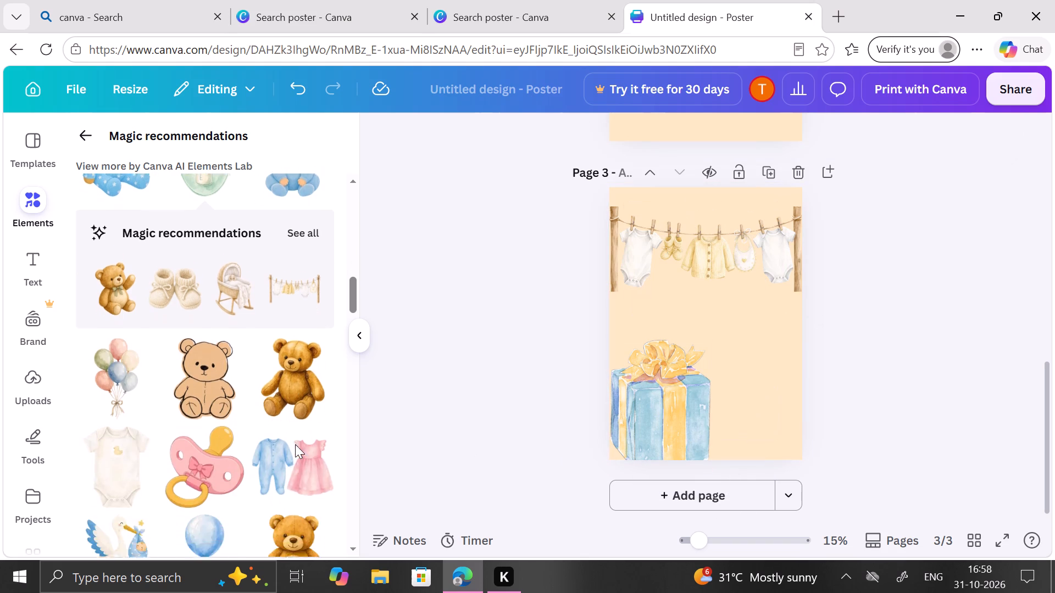
scroll(295, 444, down, 2)
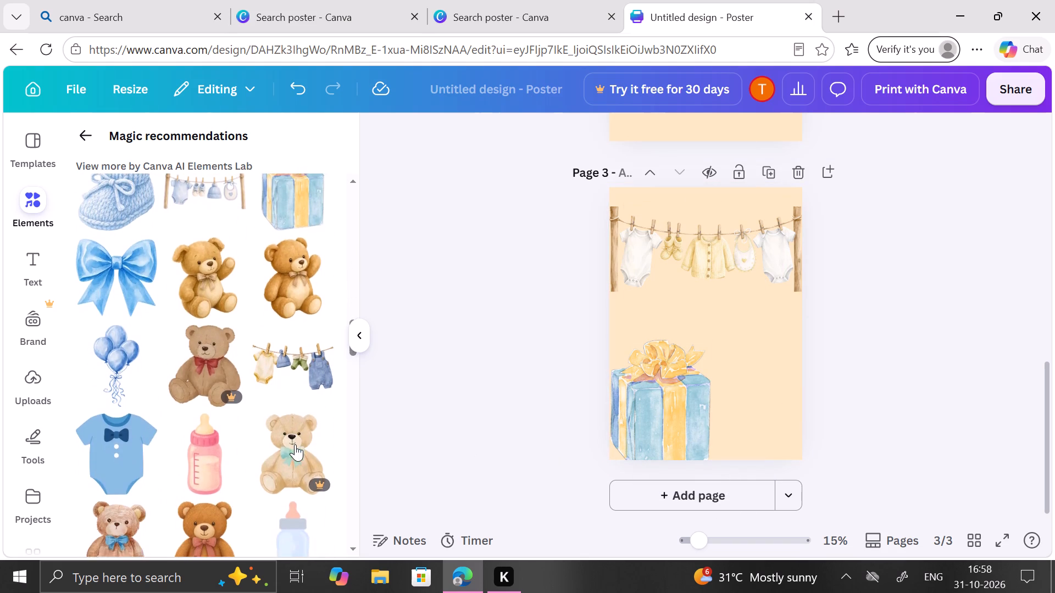
scroll(295, 444, down, 2)
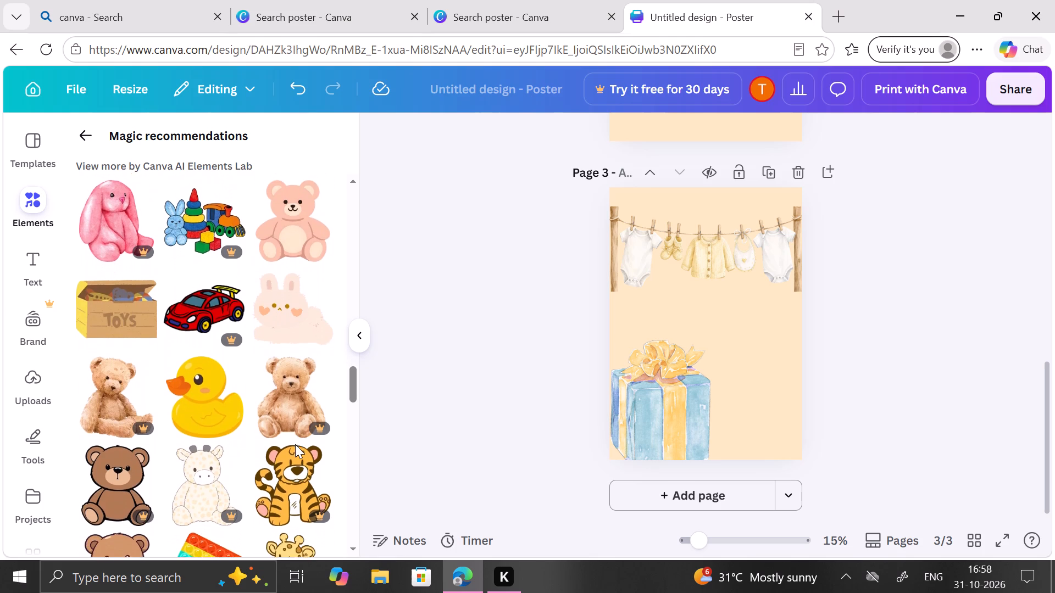
scroll(293, 440, down, 4)
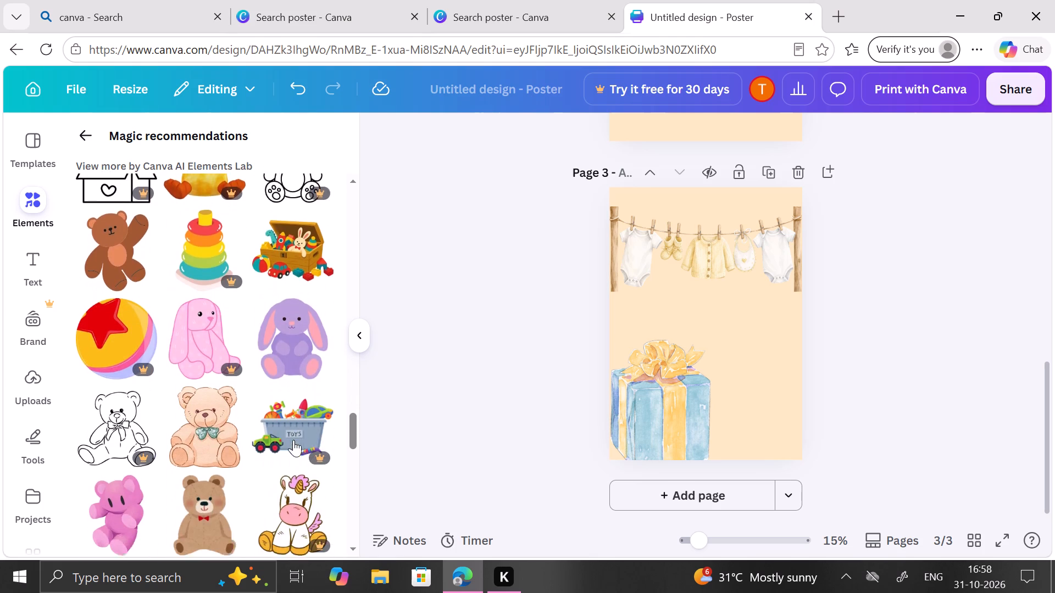
scroll(293, 440, down, 4)
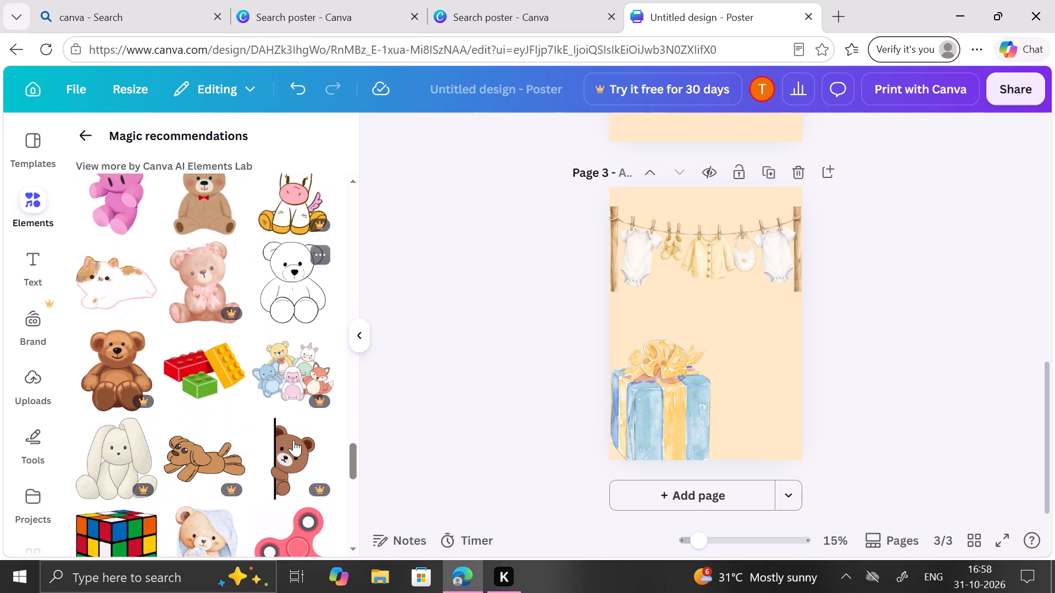
scroll(293, 440, down, 4)
click(293, 440)
scroll(293, 440, down, 2)
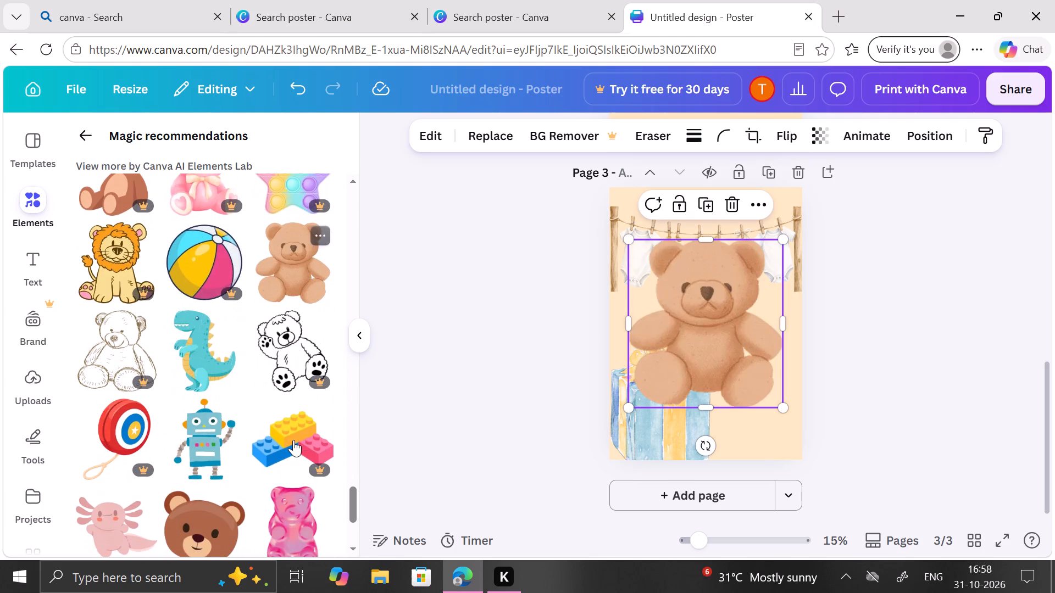
drag(767, 292, 790, 350)
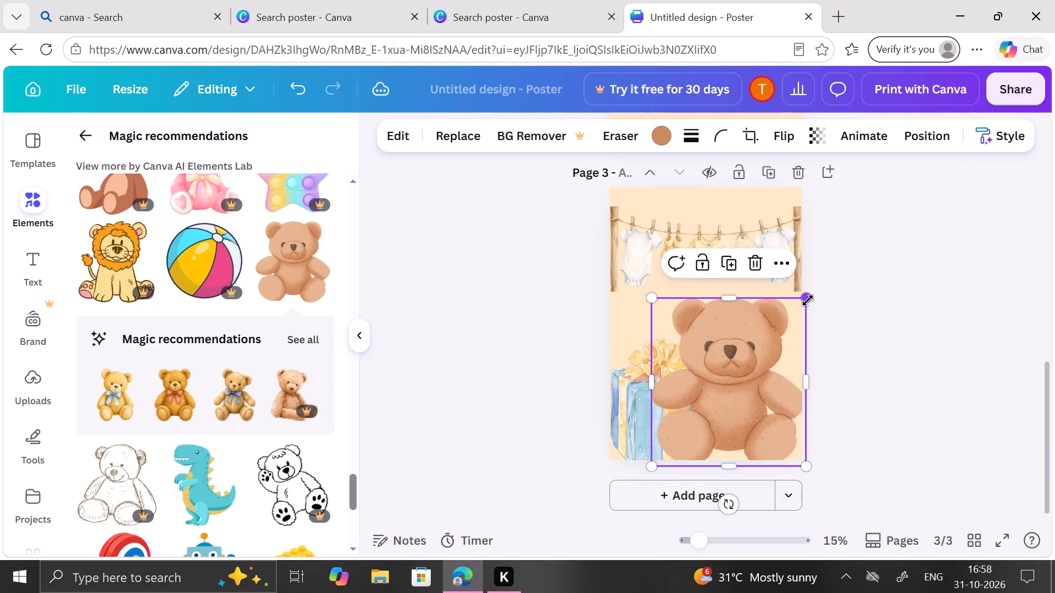
drag(803, 300, 782, 324)
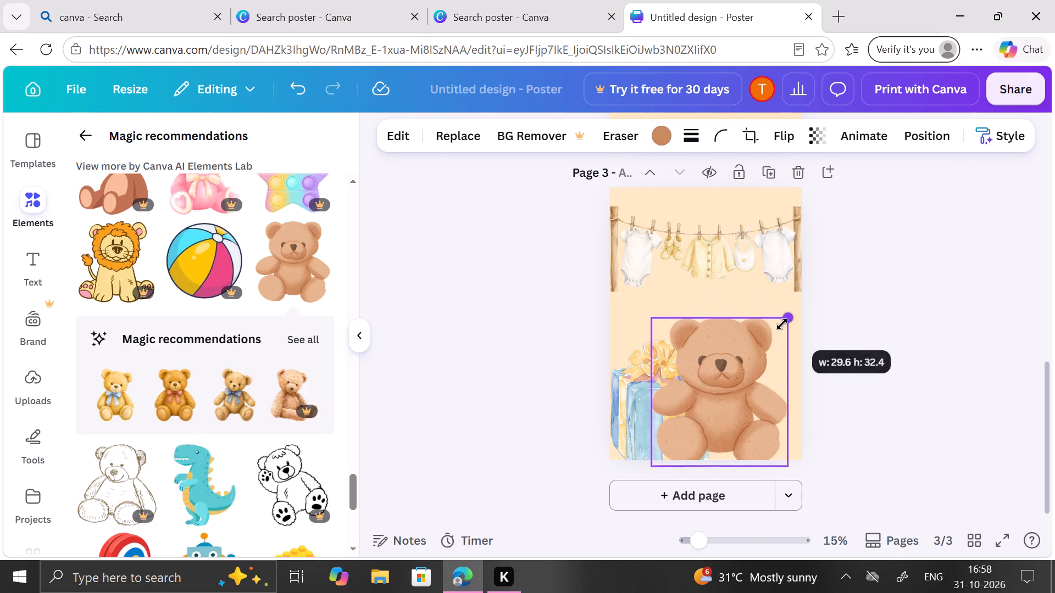
drag(782, 324, 761, 353)
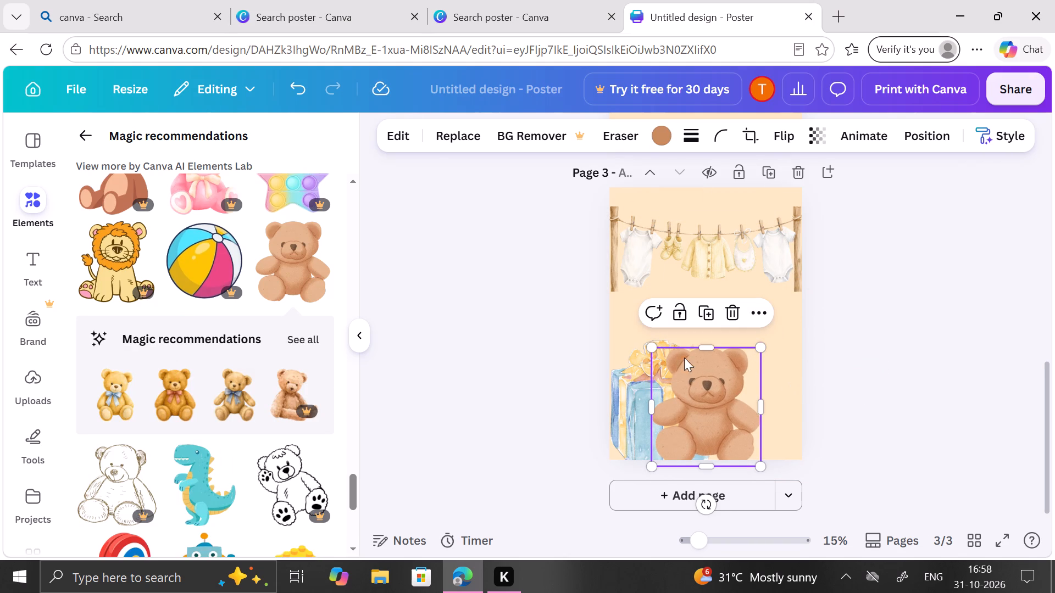
click(806, 284)
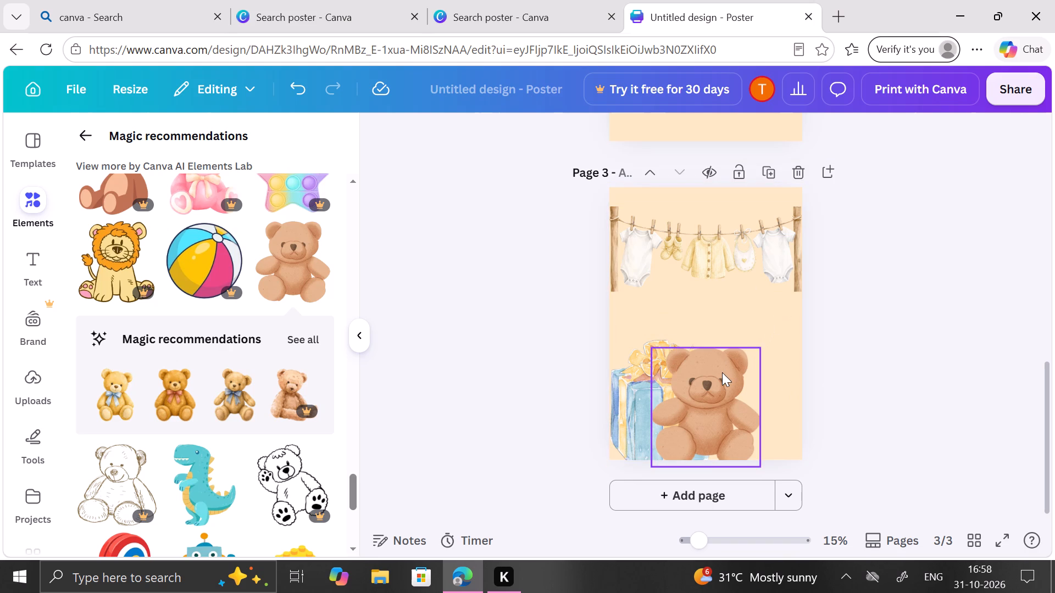
drag(722, 372, 730, 379)
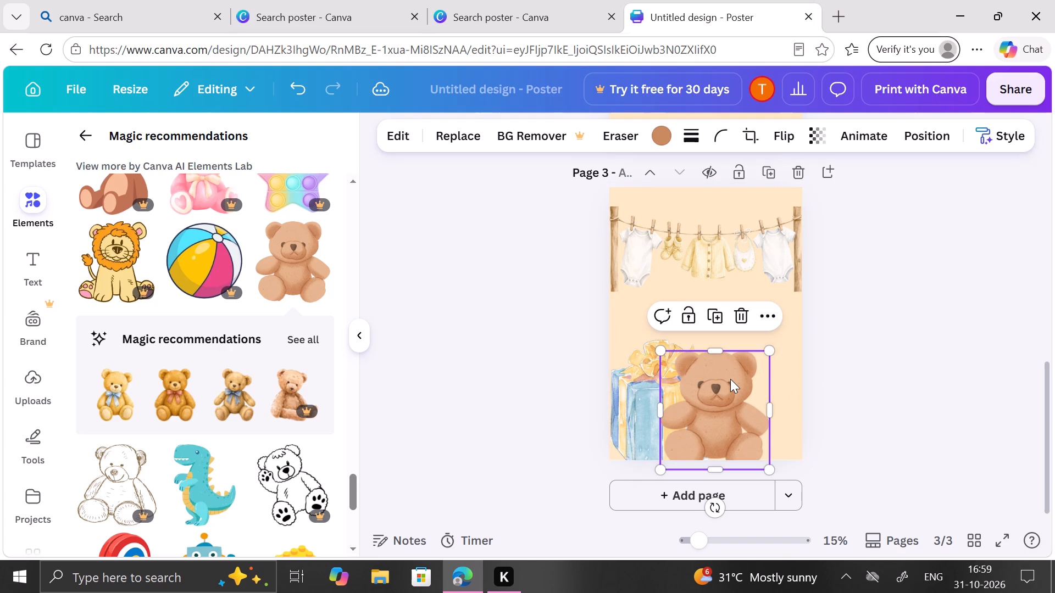
click(832, 340)
Review the layouts of pages 1 to 3.
scroll(832, 340, up, 11)
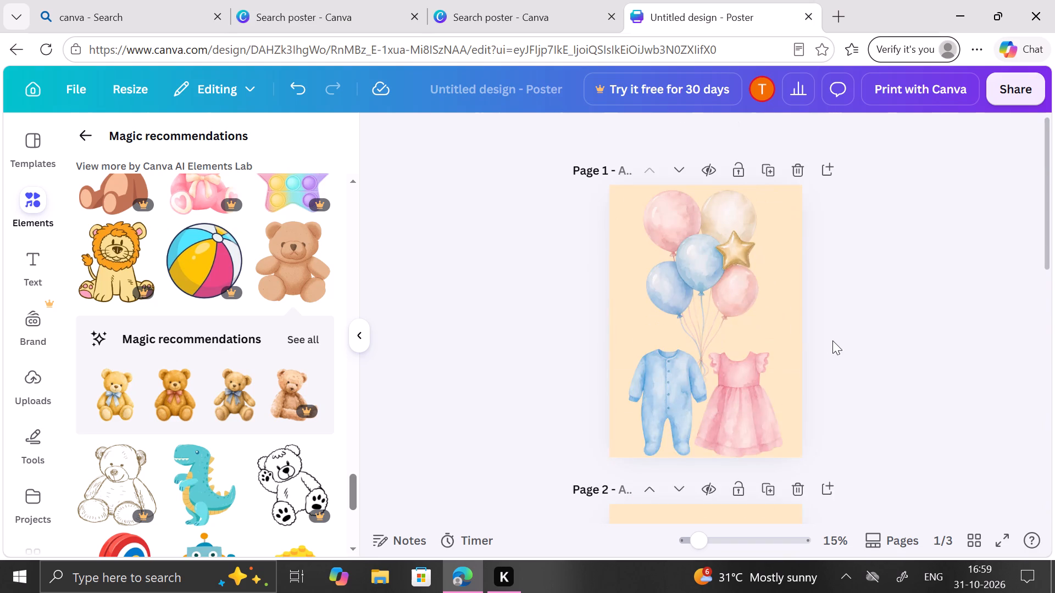
scroll(832, 340, down, 6)
scroll(832, 340, up, 6)
scroll(832, 340, down, 5)
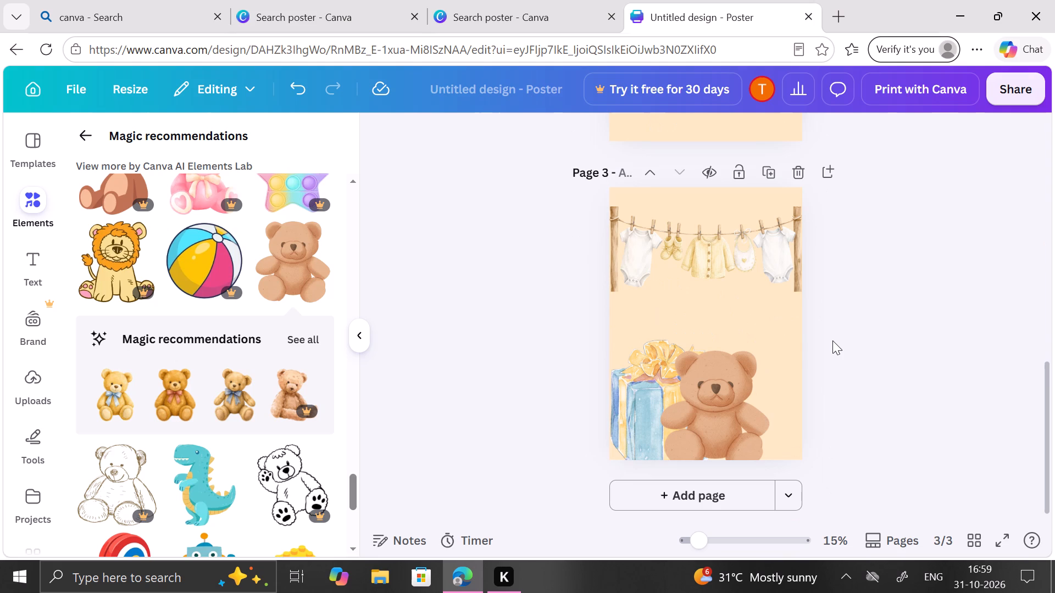
scroll(832, 340, down, 4)
scroll(881, 402, up, 3)
scroll(881, 402, down, 2)
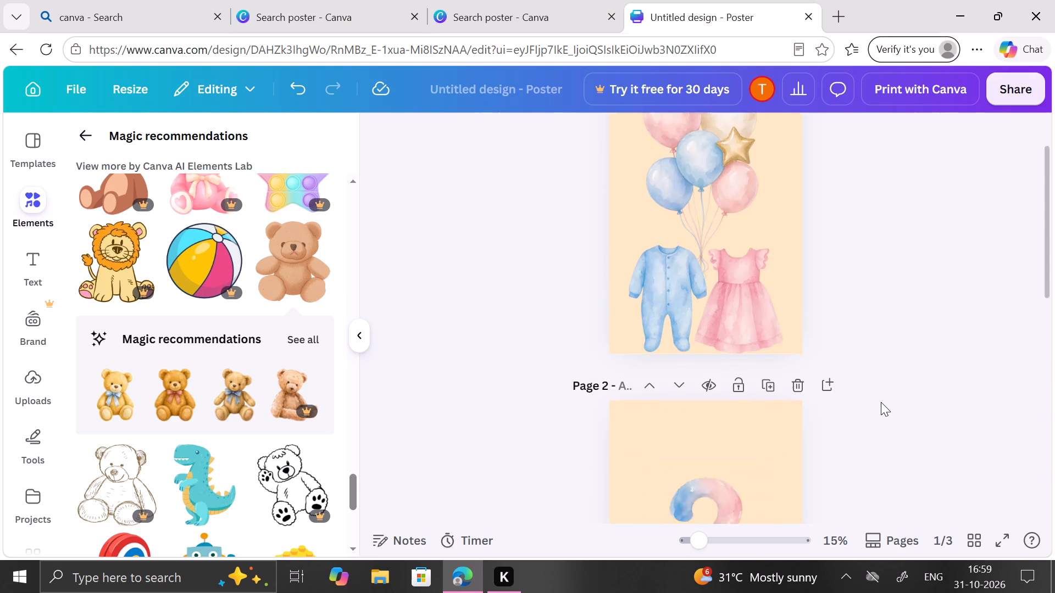
scroll(881, 402, down, 2)
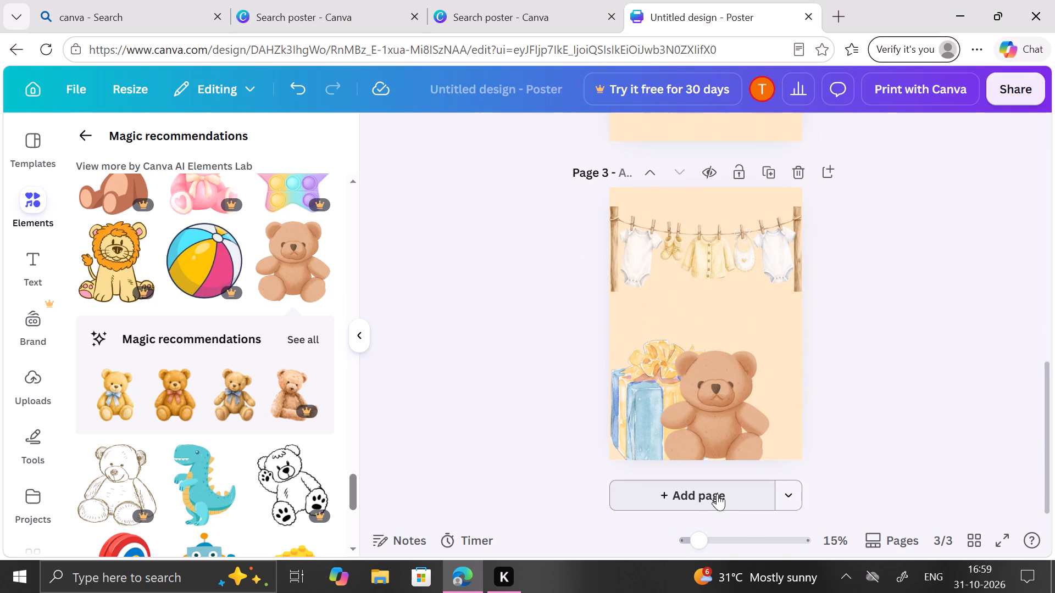
Add a fourth page with the same light peach background after page 3.
click(717, 494)
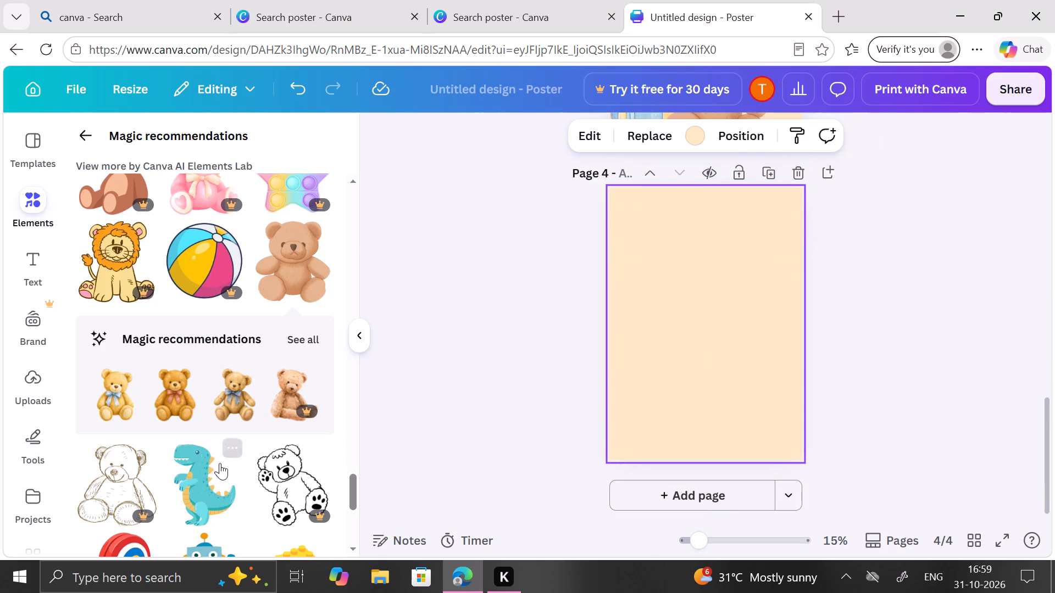
Add the open wooden toy chest with the bunny to page 4, enlarged to nearly the page width and set slightly above centre.
scroll(286, 415, up, 4)
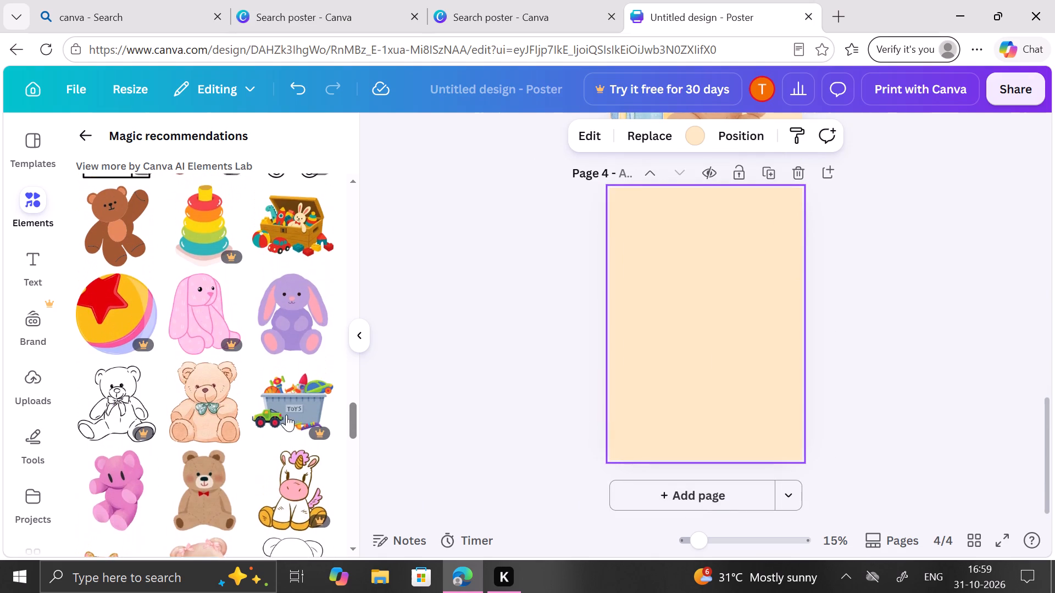
scroll(286, 415, up, 2)
scroll(286, 415, down, 3)
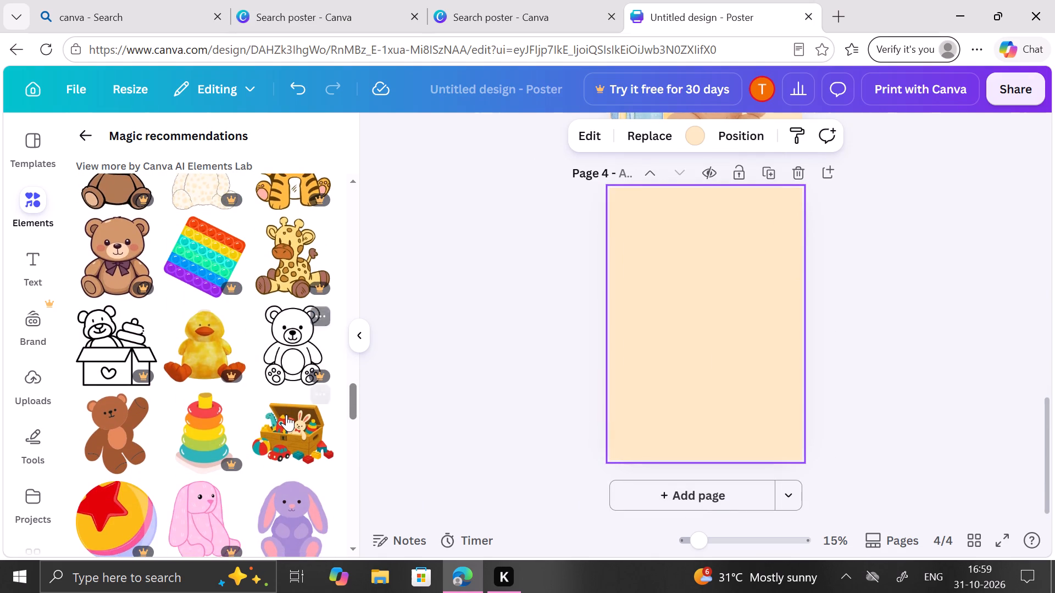
click(286, 415)
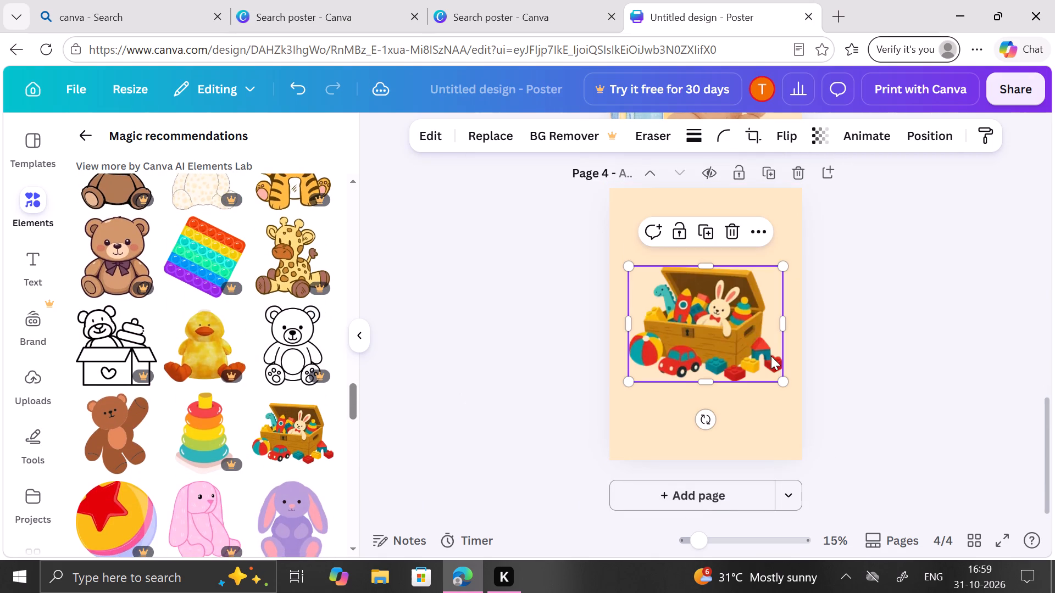
drag(788, 383, 799, 388)
drag(625, 265, 616, 260)
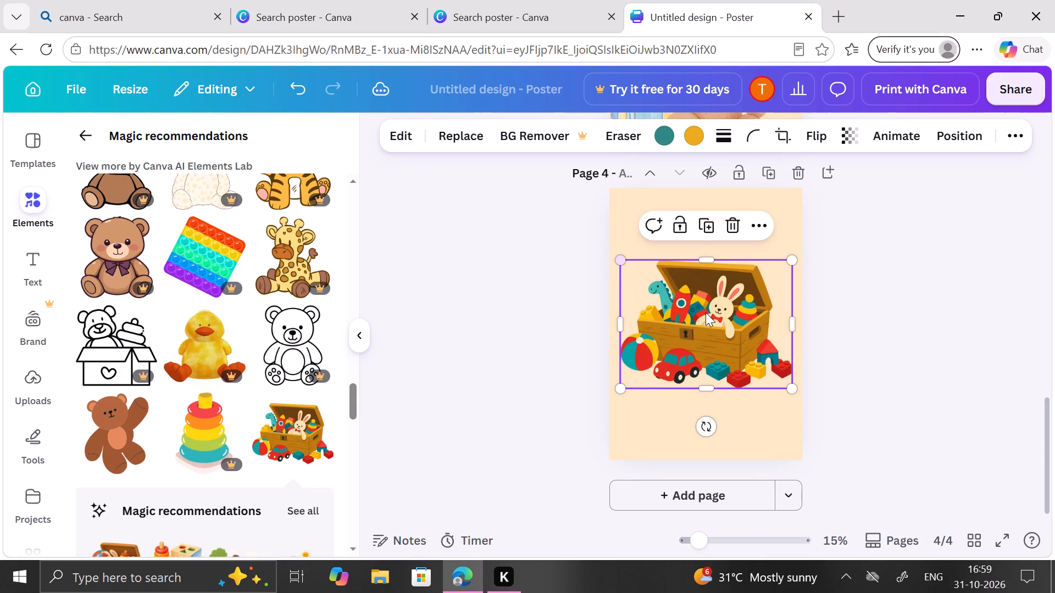
drag(706, 312, 706, 296)
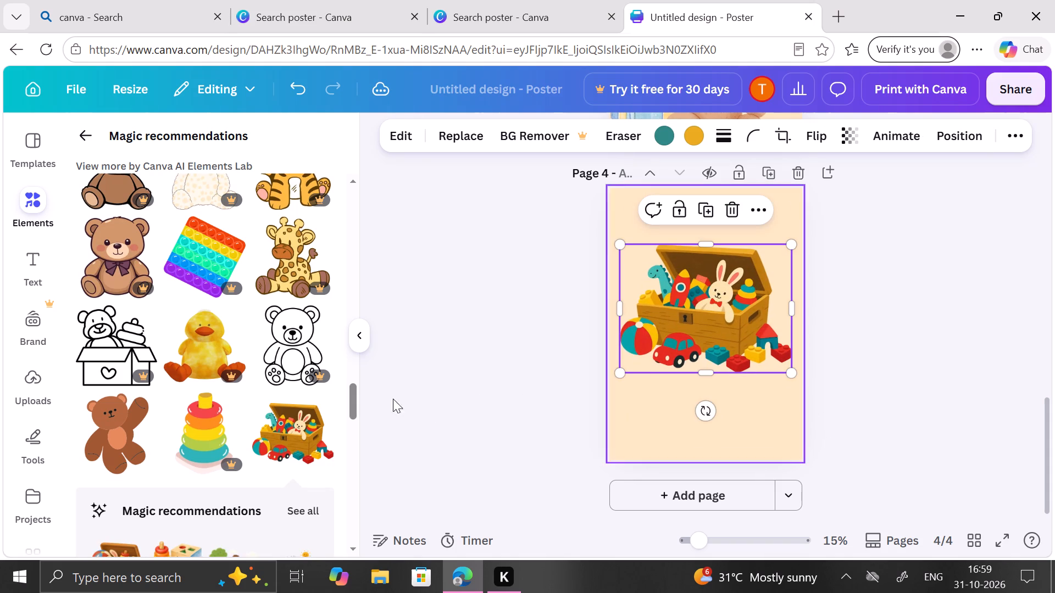
Add the yellow rubber duck to page 4, shrunk to just under a quarter of the page width, directly below the beach ball.
scroll(302, 416, up, 2)
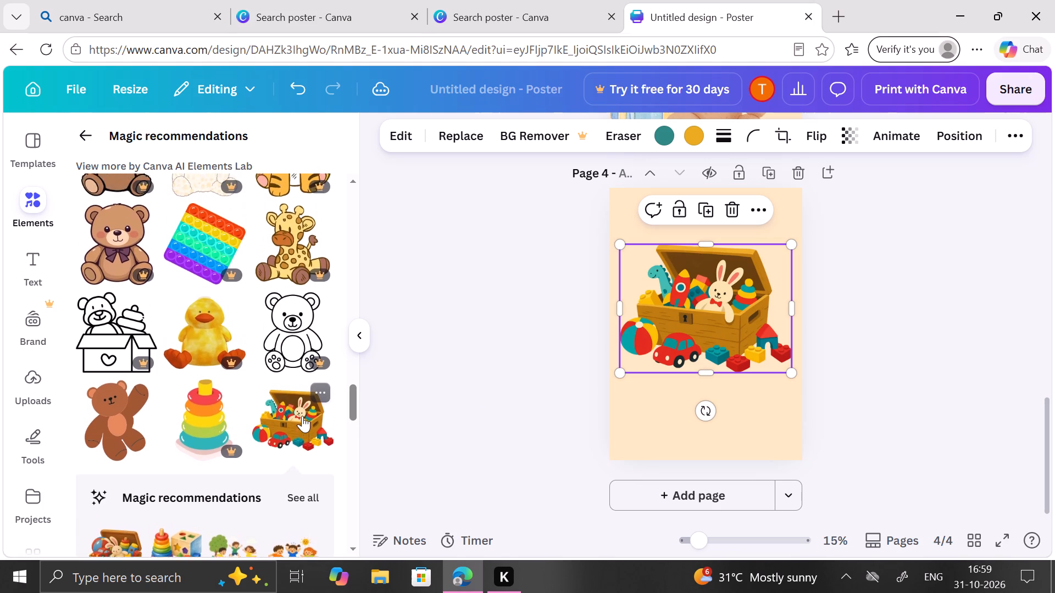
scroll(302, 416, up, 1)
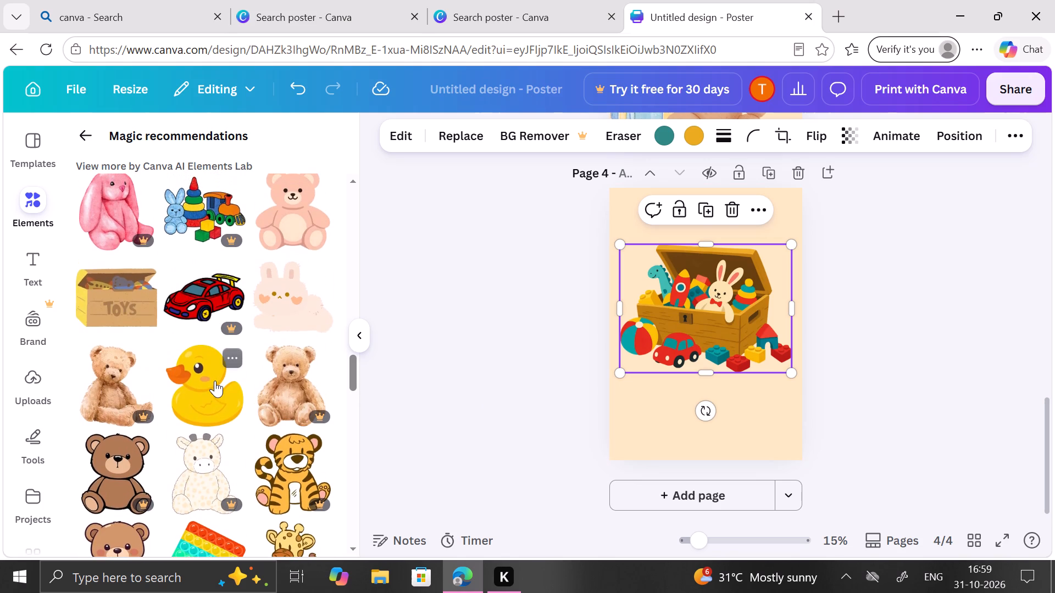
click(215, 381)
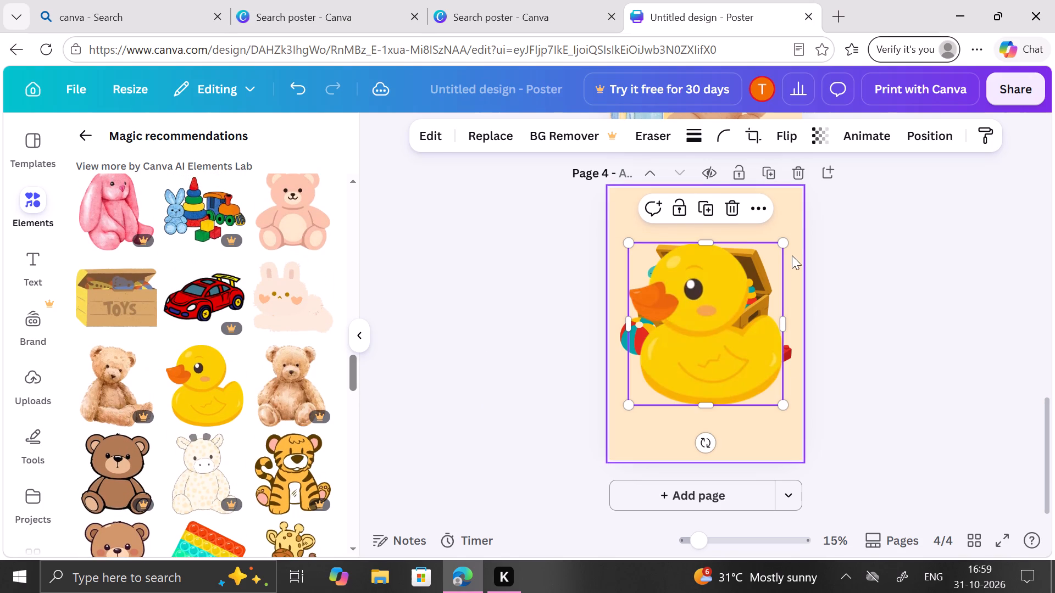
drag(780, 245, 678, 377)
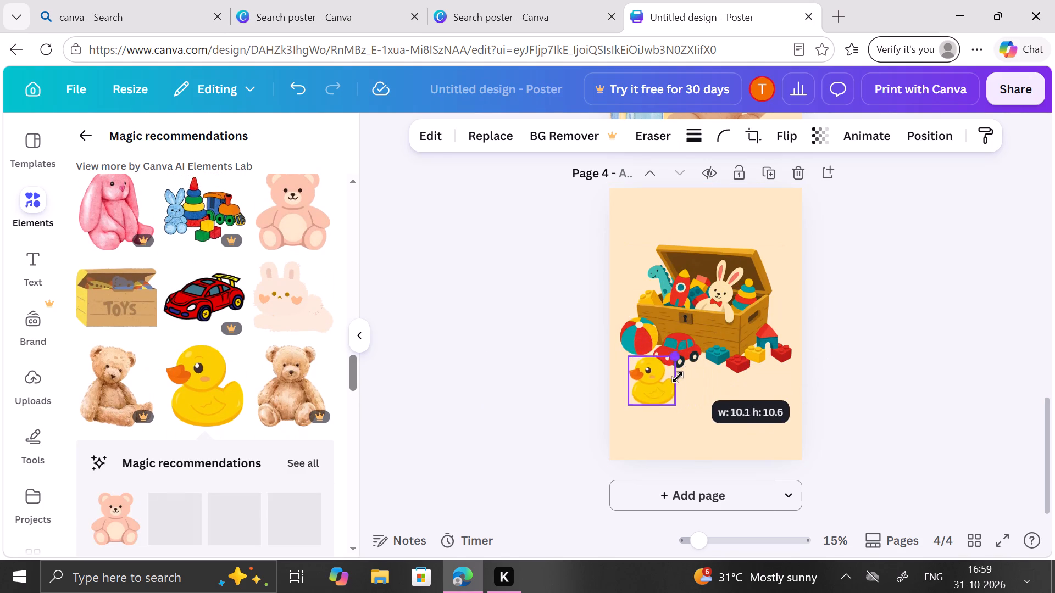
drag(678, 377, 682, 374)
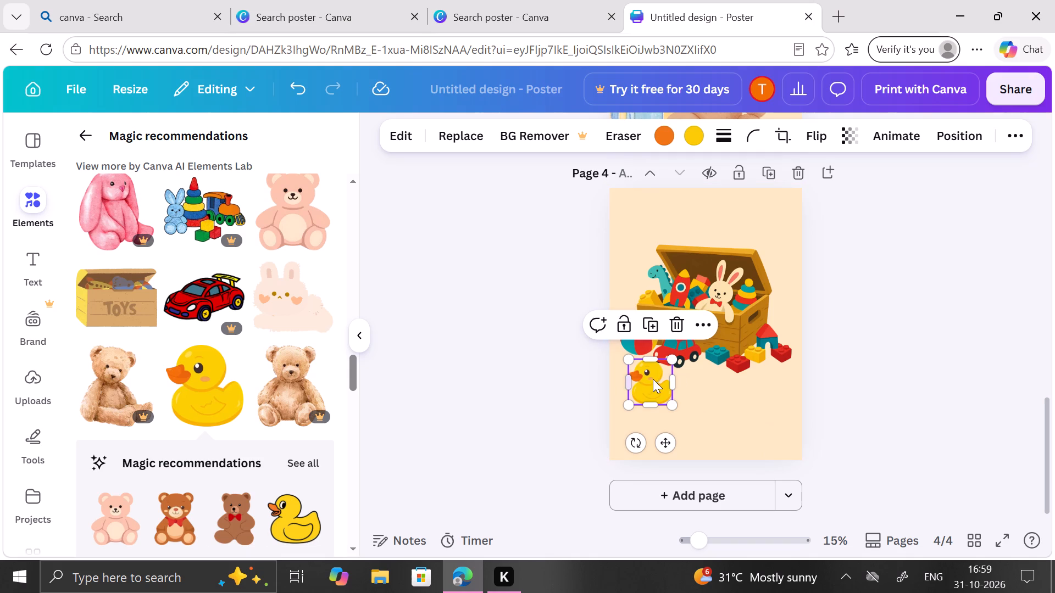
drag(654, 379, 650, 374)
Add the red and yellow toy airplane to page 4, shrunk to under half the page width, below the blocks at the lower right.
scroll(340, 334, up, 3)
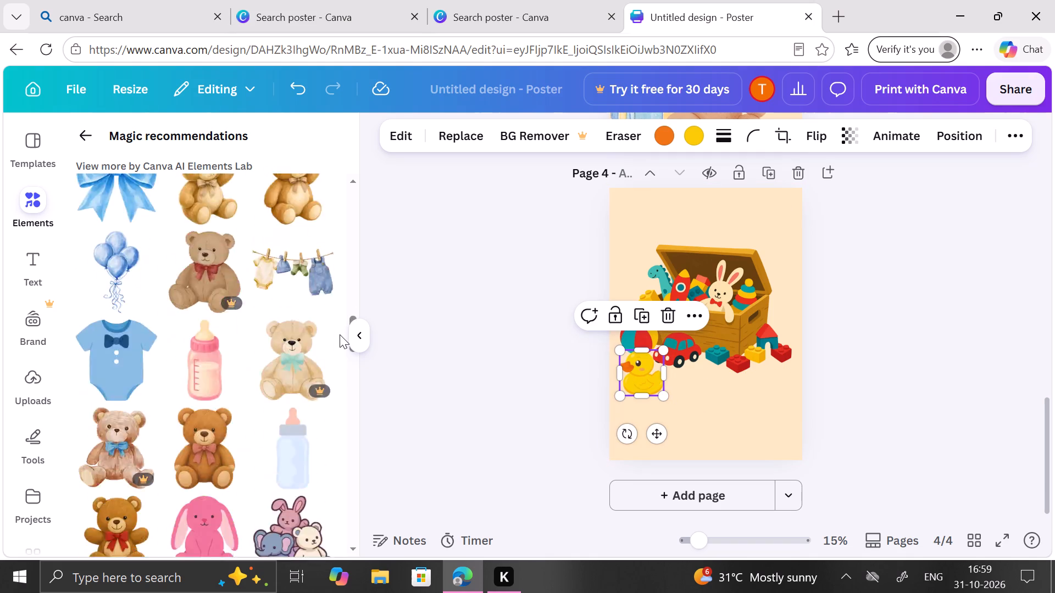
scroll(340, 334, up, 3)
scroll(340, 334, down, 4)
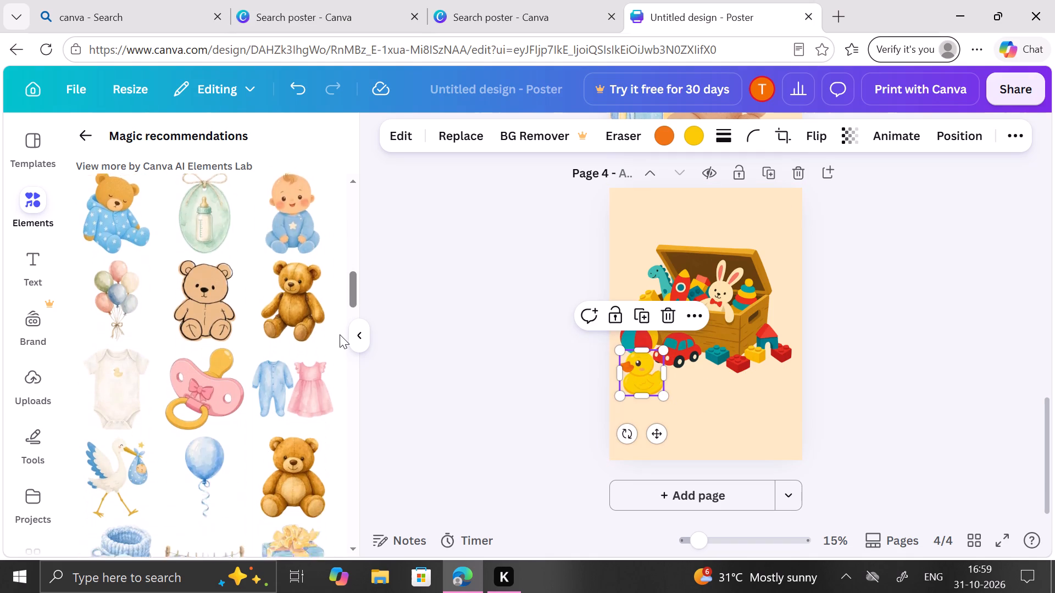
scroll(340, 334, down, 5)
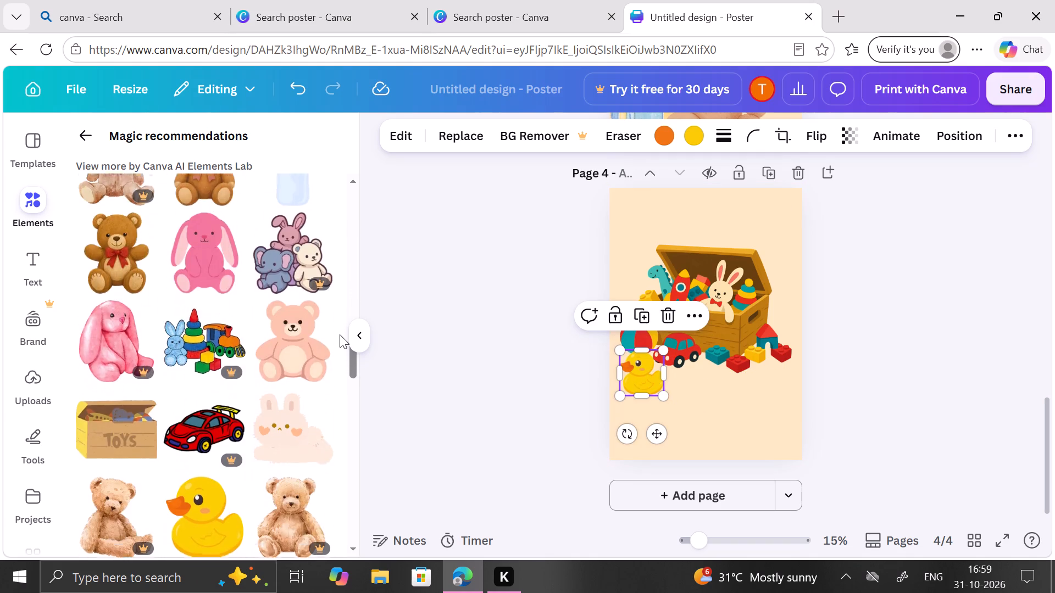
scroll(340, 334, down, 2)
scroll(335, 122, left, 1)
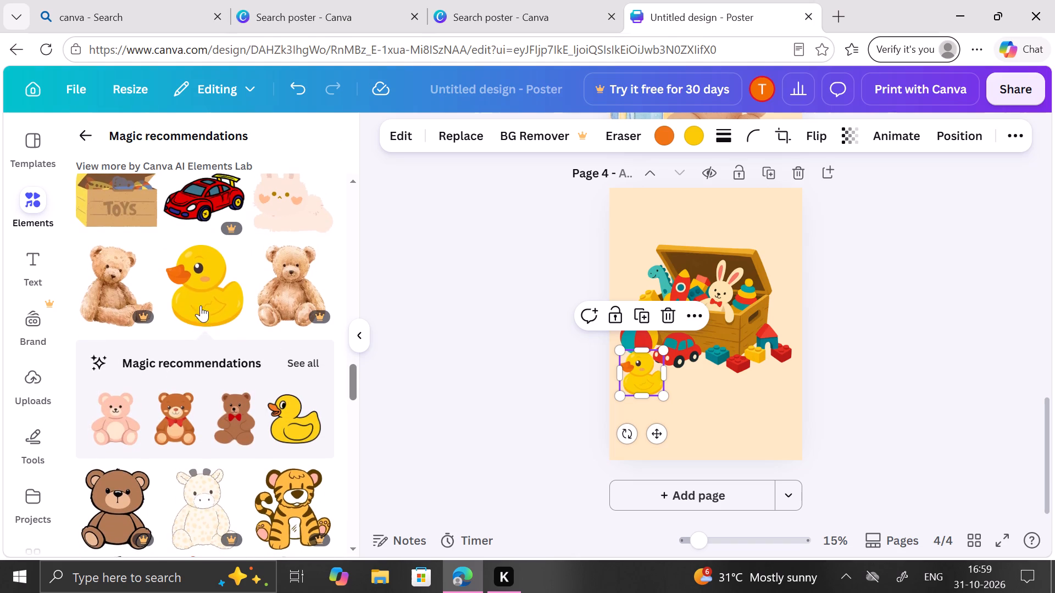
scroll(201, 315, down, 4)
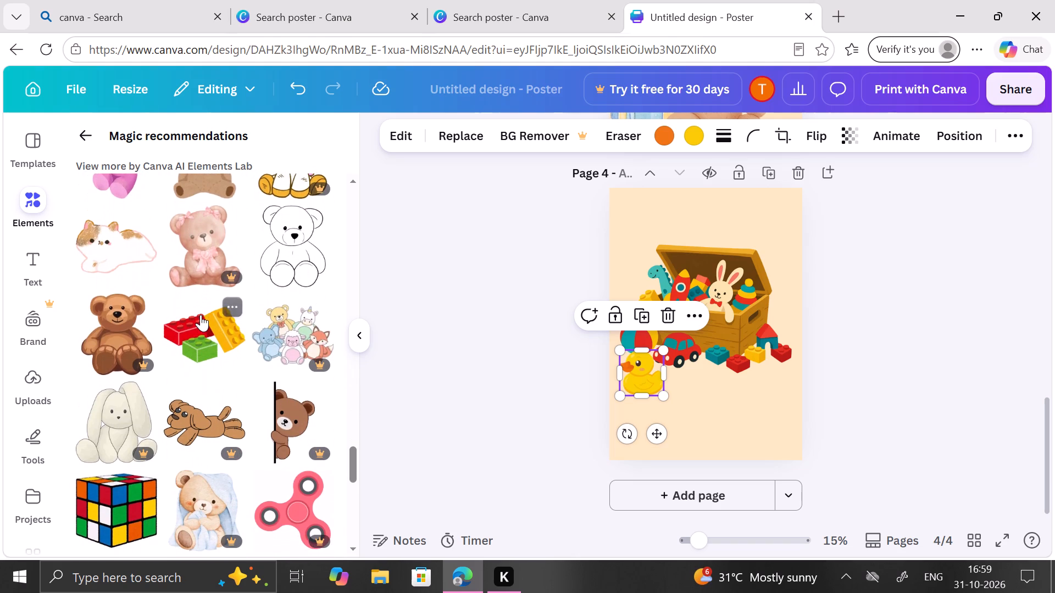
scroll(201, 315, down, 5)
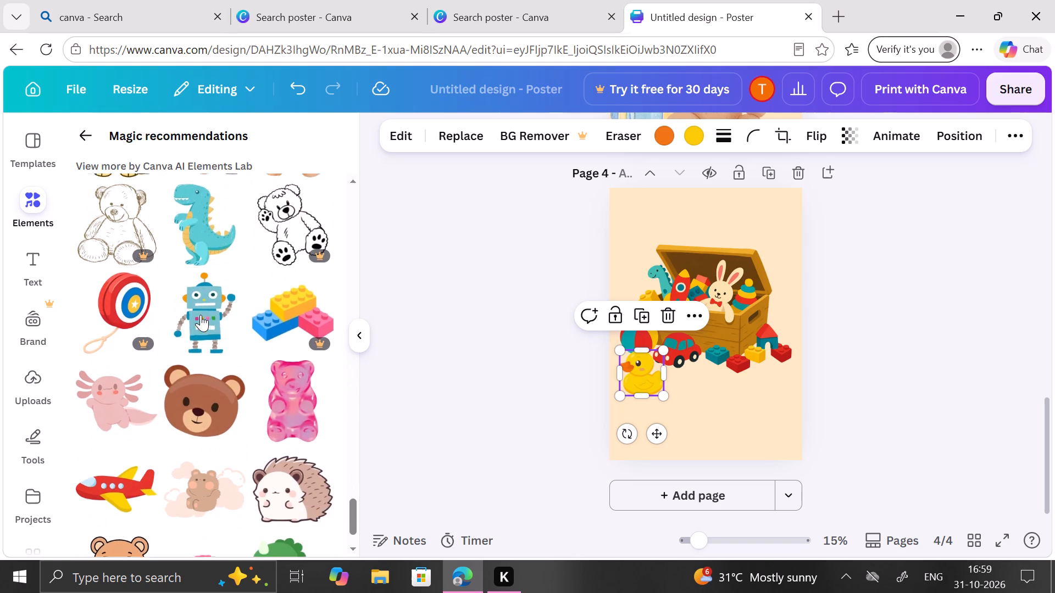
scroll(201, 315, down, 3)
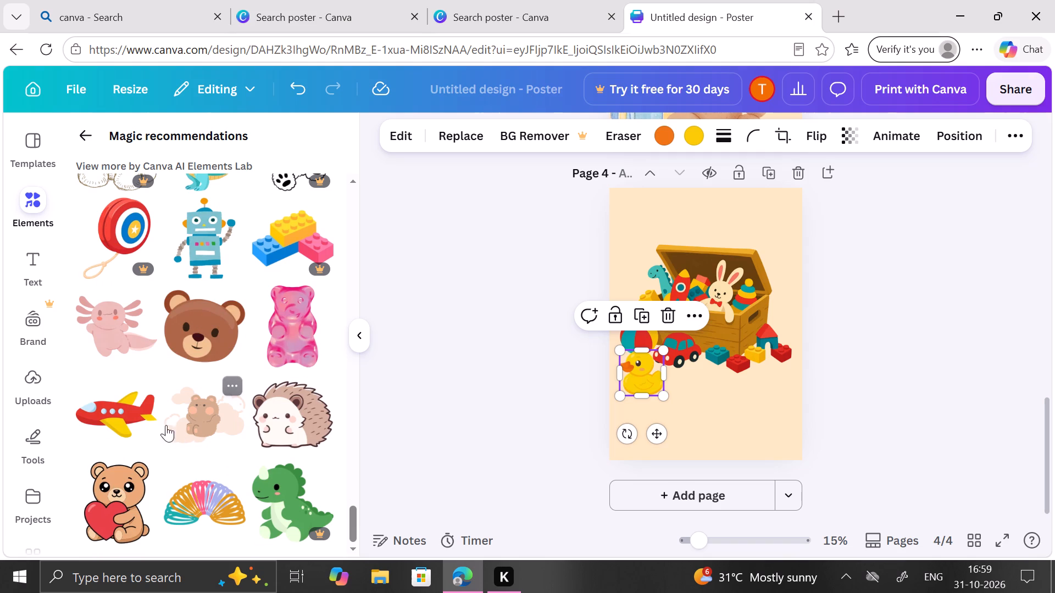
click(137, 406)
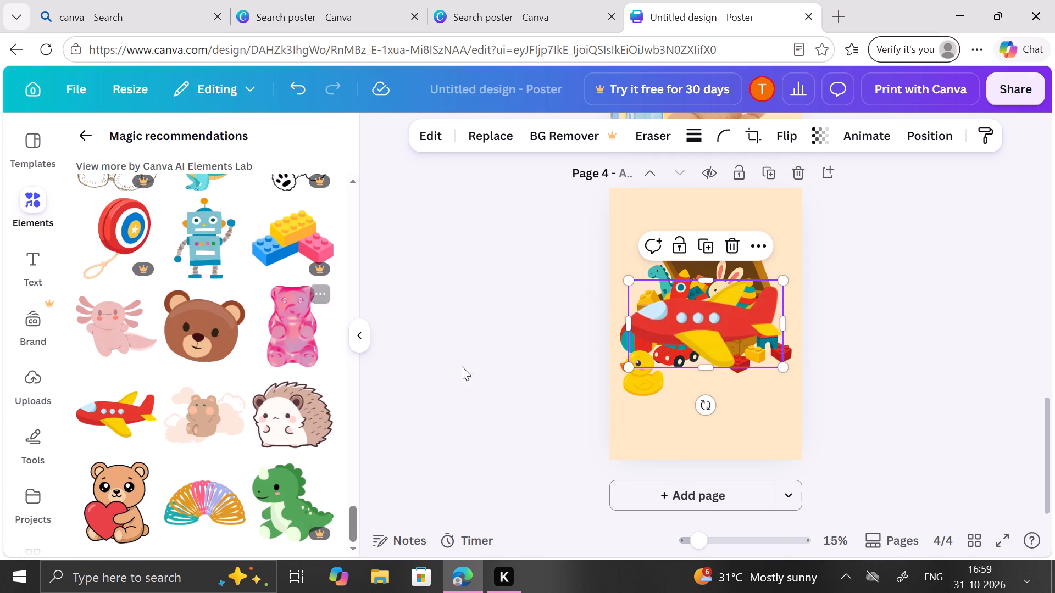
drag(786, 278, 743, 312)
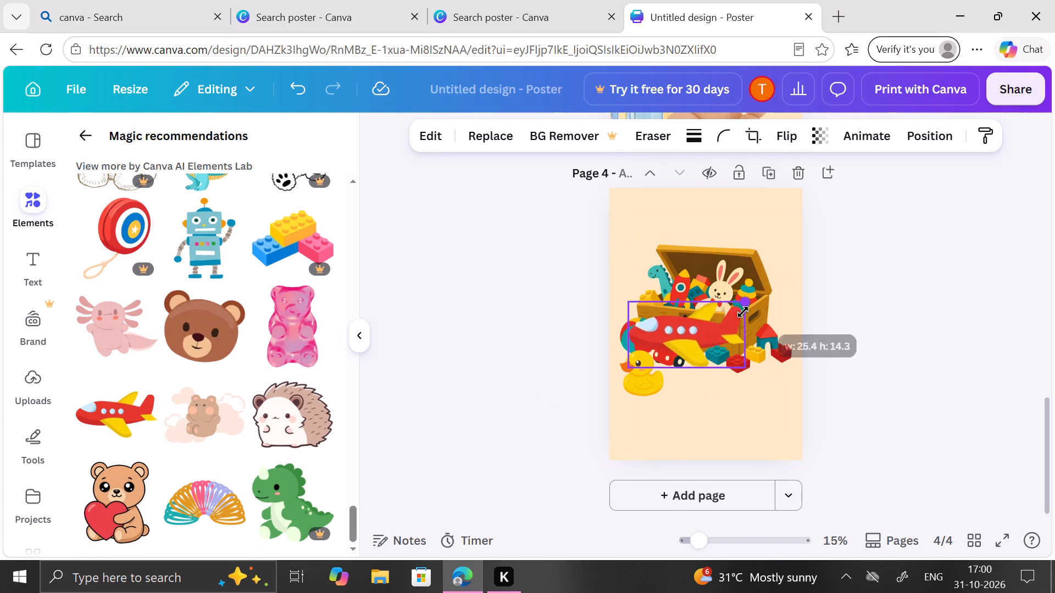
drag(743, 312, 723, 332)
drag(692, 335, 776, 366)
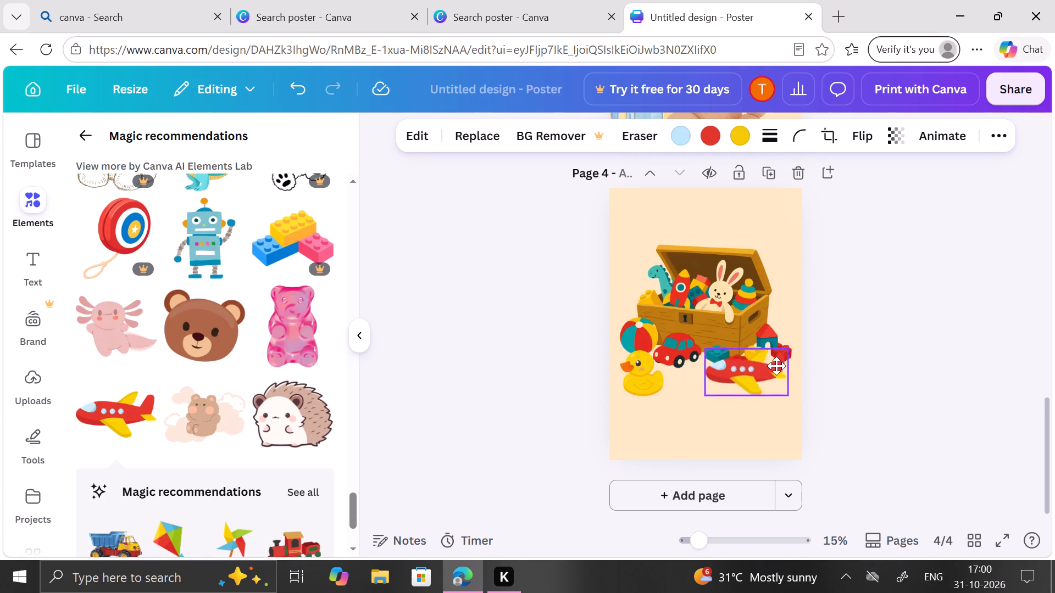
drag(776, 366, 777, 387)
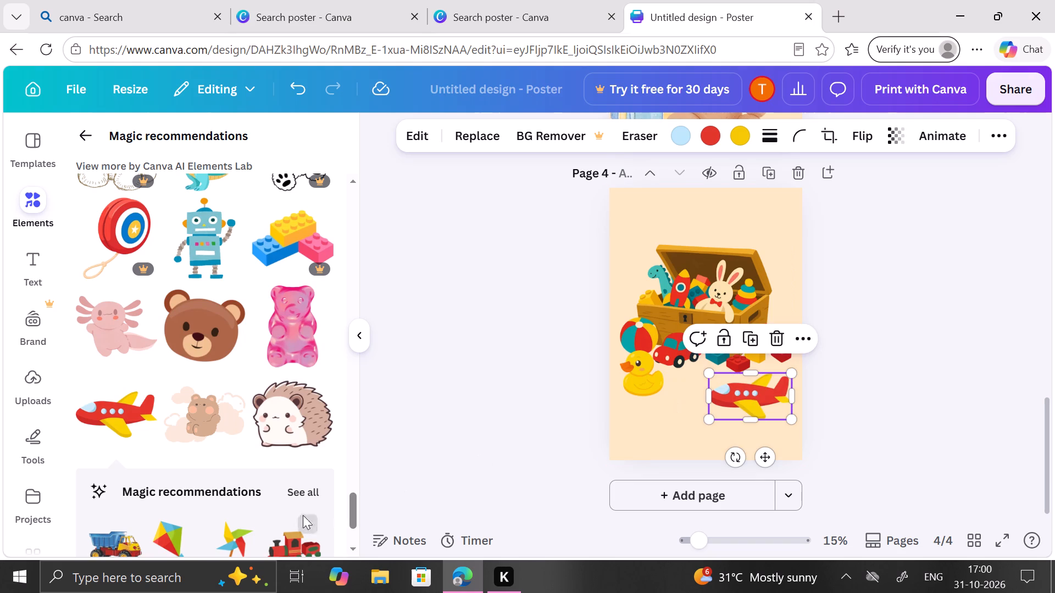
Add the multicoloured pinwheel to page 4, shrunk to about a third of the page width, over the toy chest's upper left corner.
scroll(303, 515, down, 3)
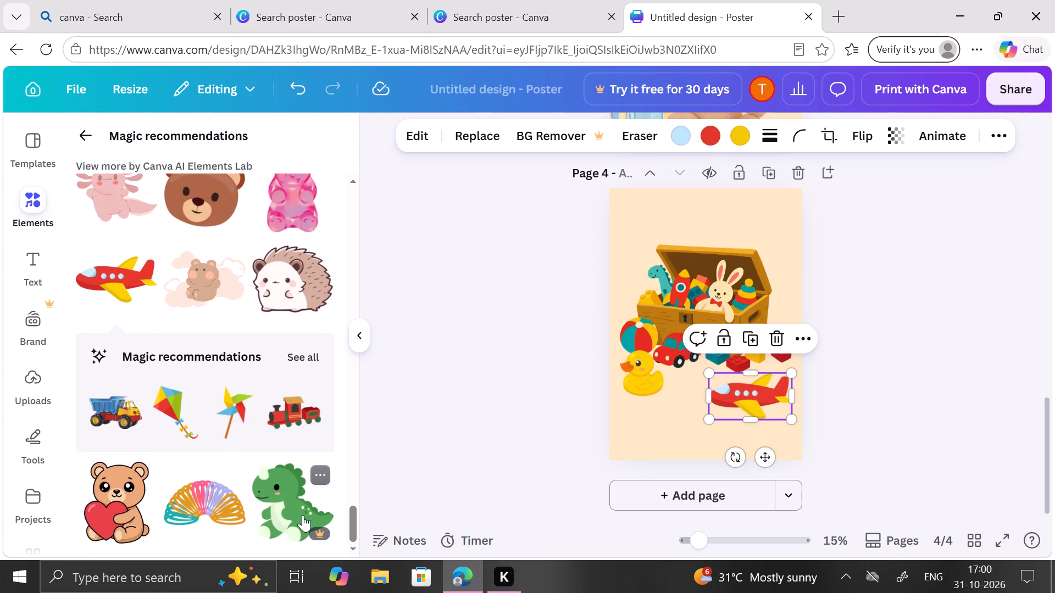
click(226, 422)
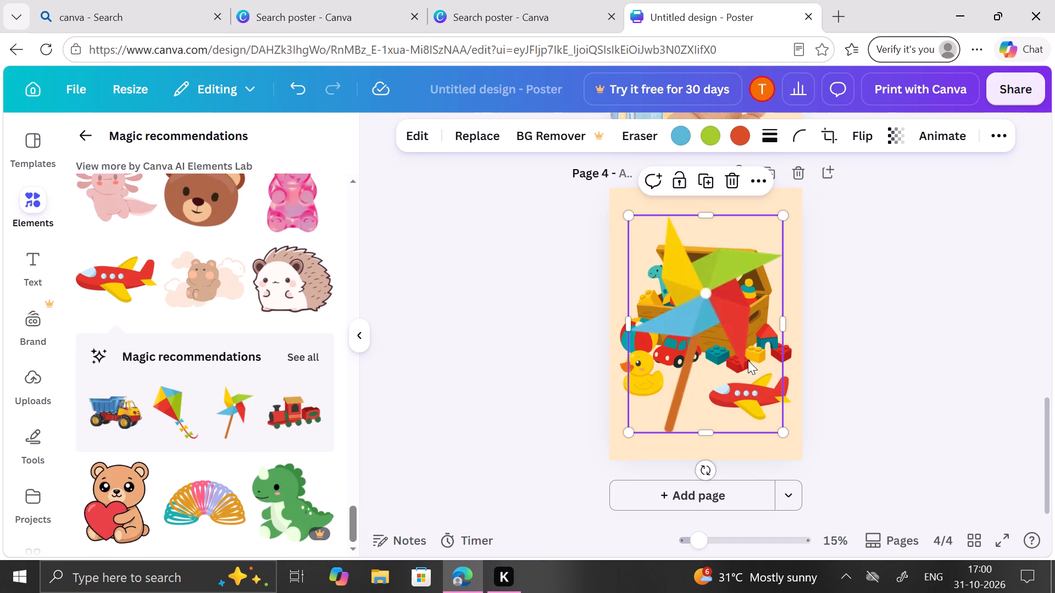
drag(779, 427, 727, 382)
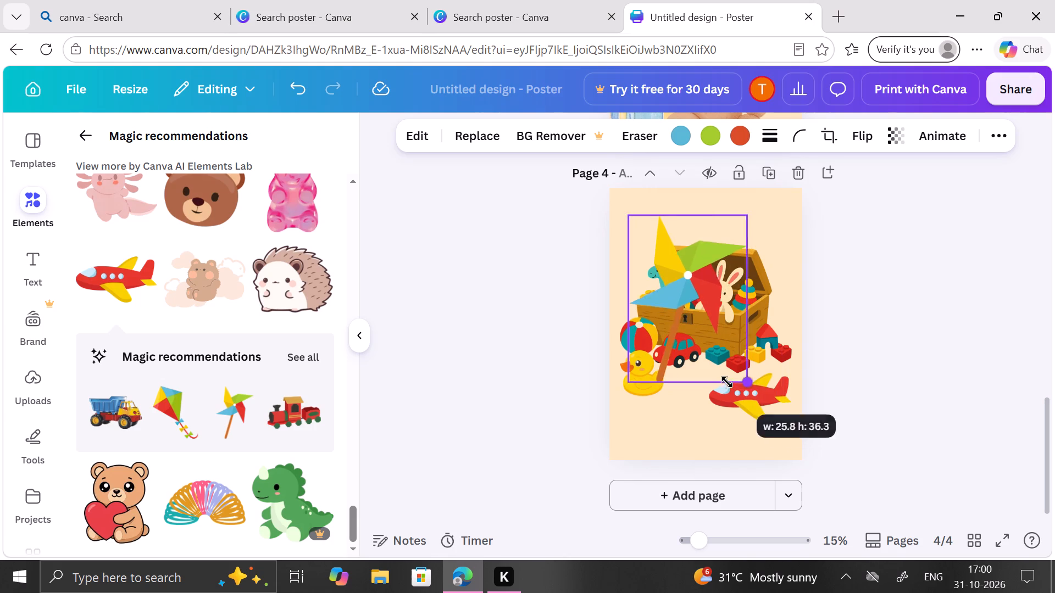
drag(727, 382, 657, 323)
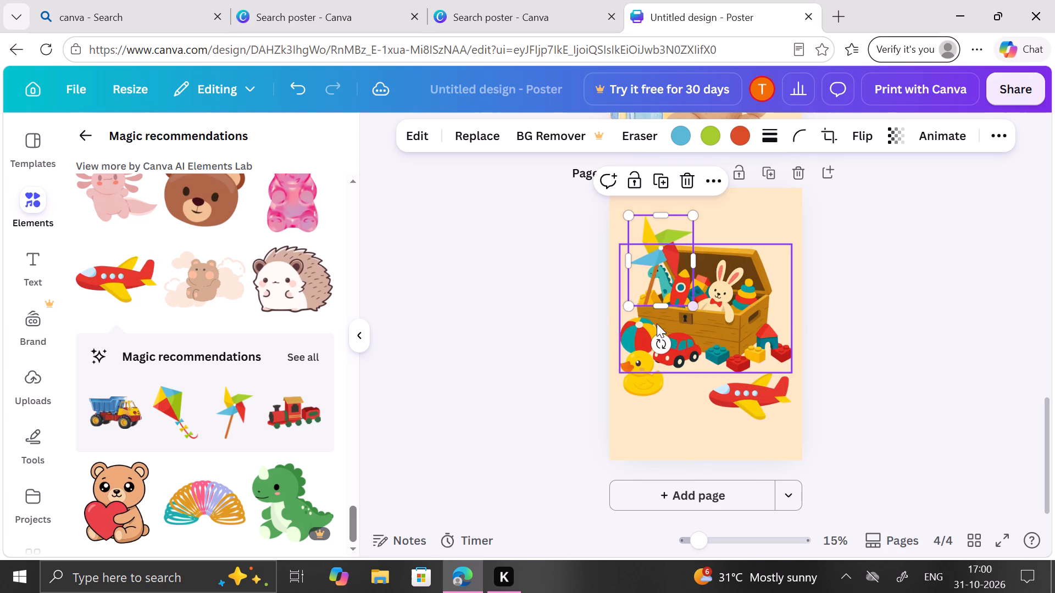
drag(657, 300, 698, 310)
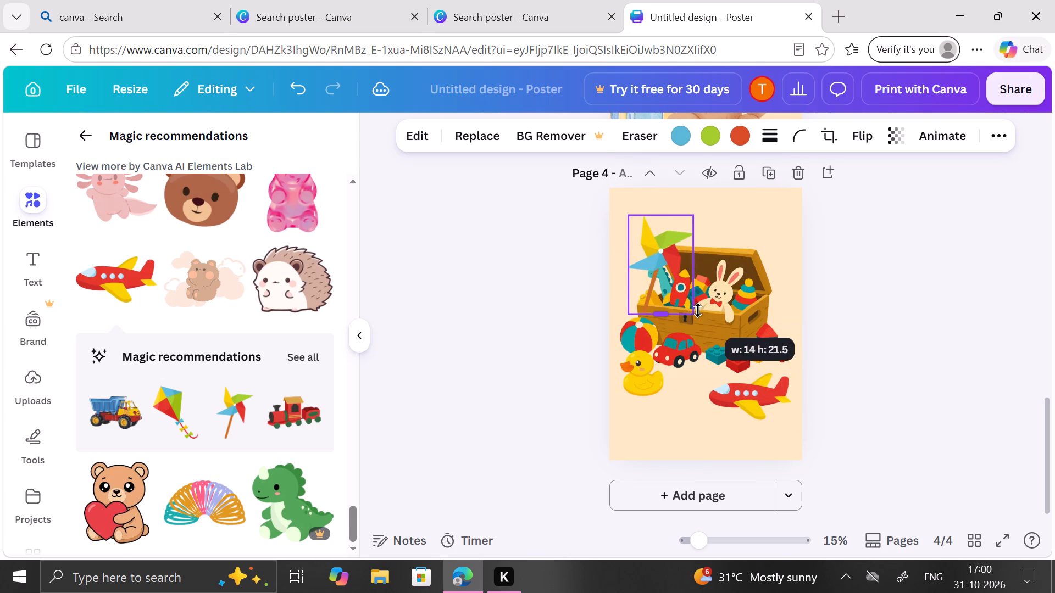
drag(698, 310, 697, 301)
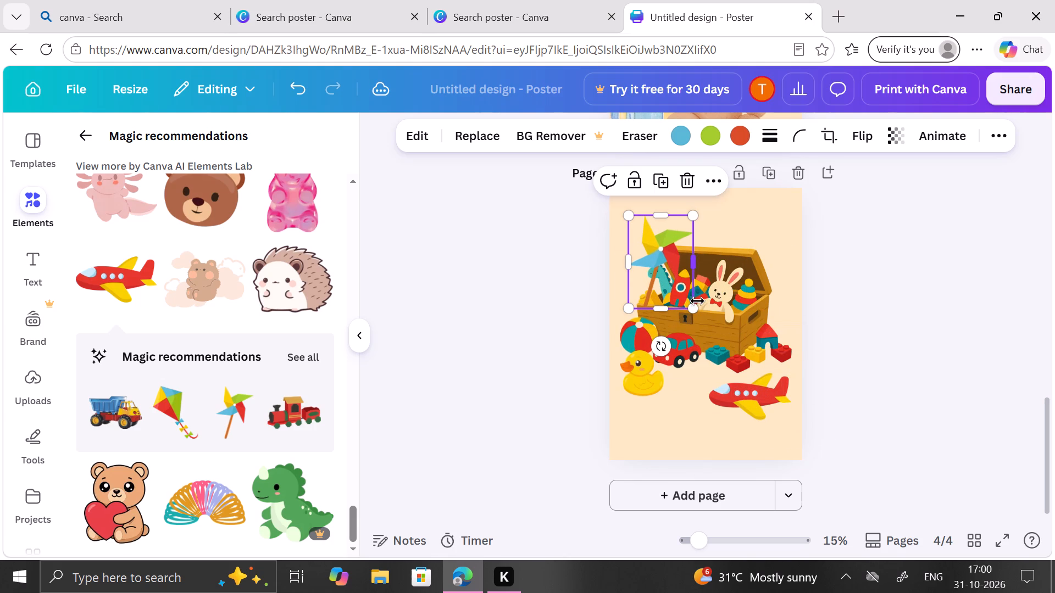
click(782, 232)
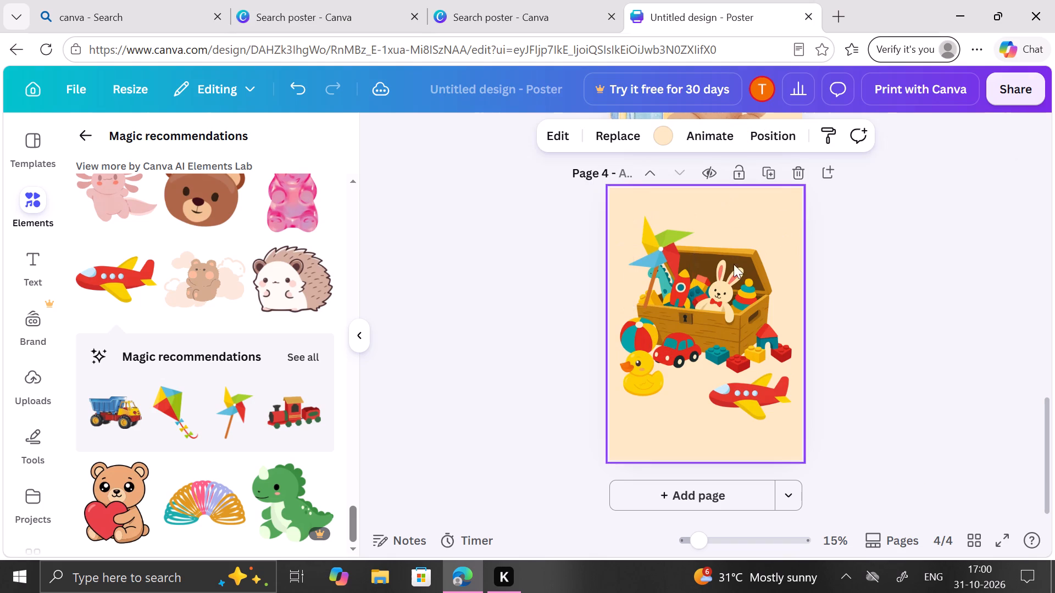
Move the multicoloured pinwheel on page 4 across to the toy chest's upper right corner, above the bunny.
drag(646, 289, 649, 286)
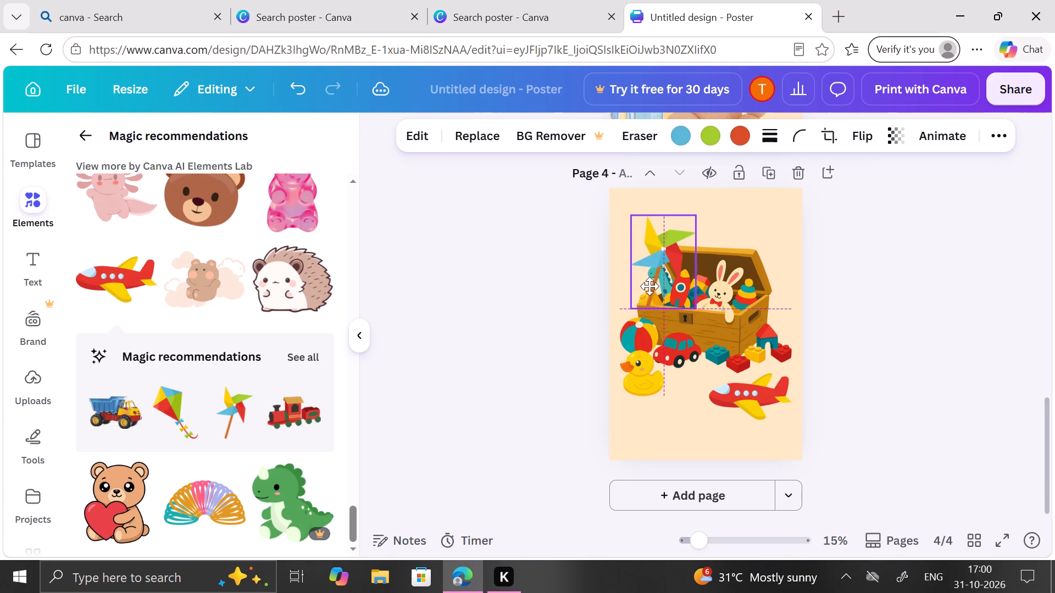
drag(649, 286, 740, 297)
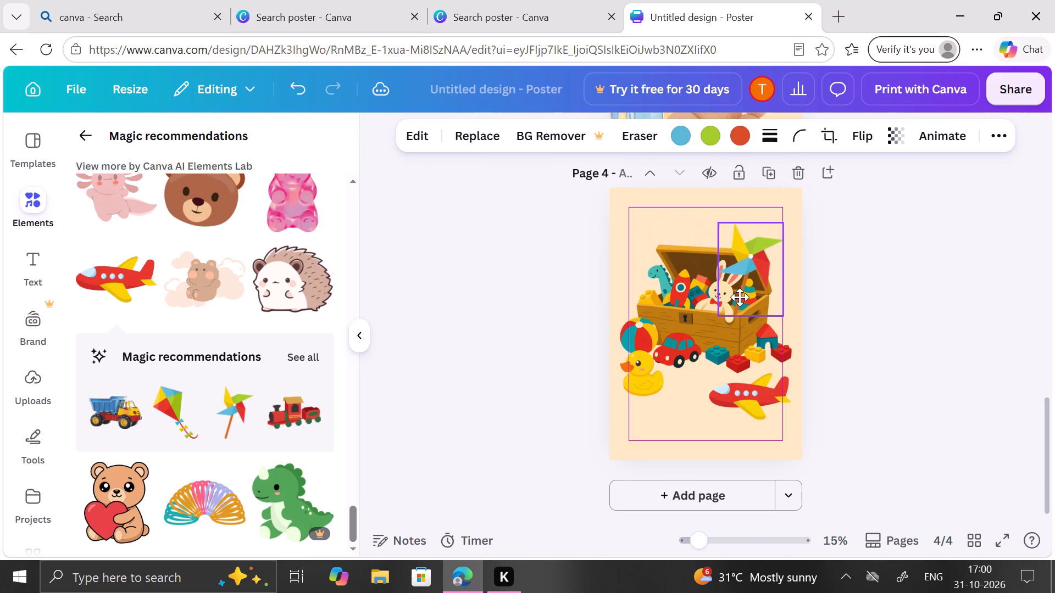
drag(740, 297, 739, 295)
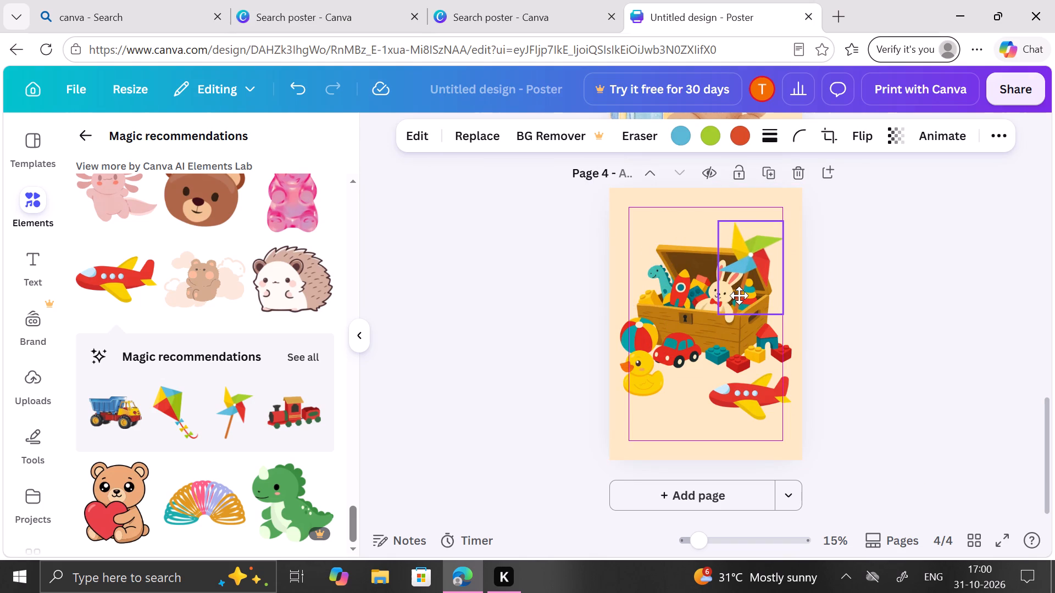
drag(739, 295, 741, 295)
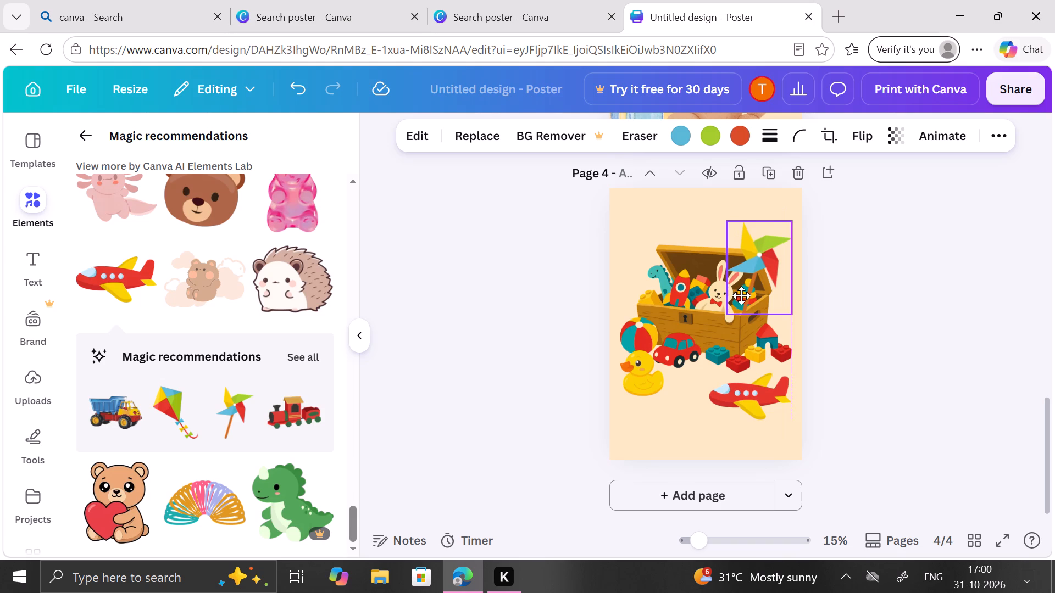
drag(741, 295, 739, 295)
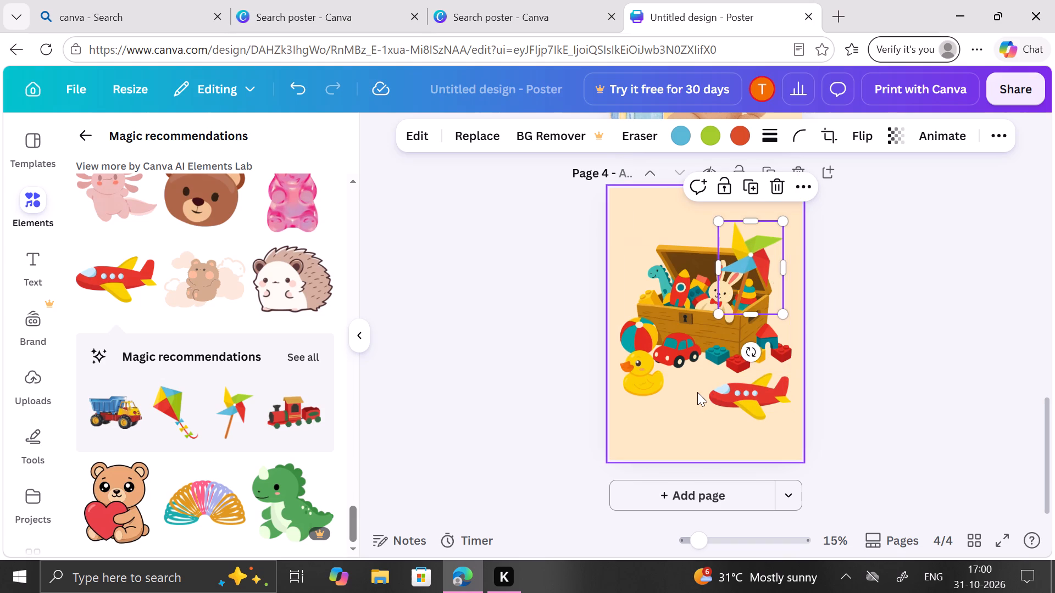
click(694, 392)
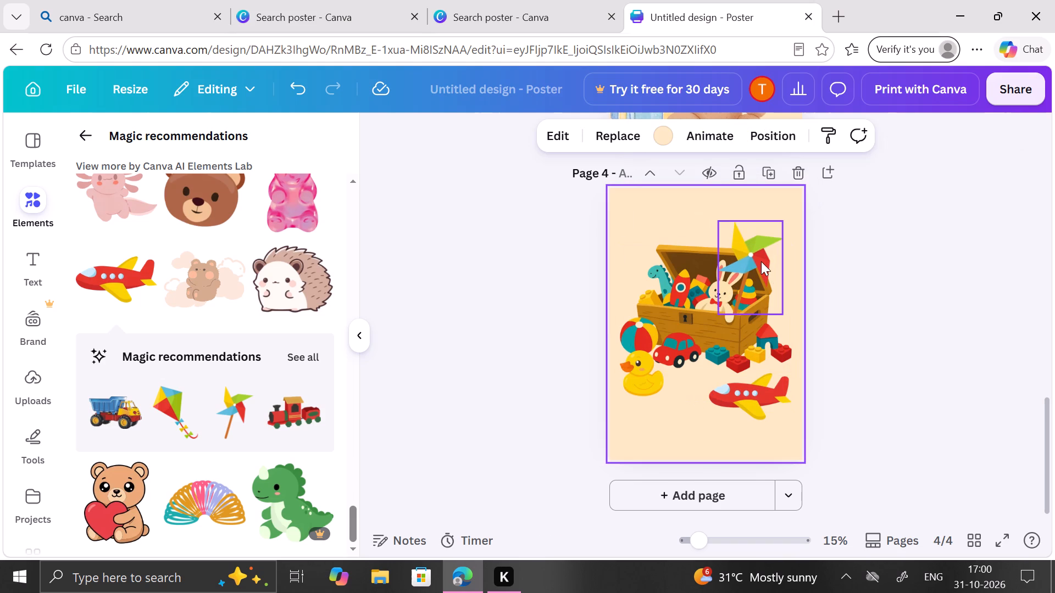
click(760, 250)
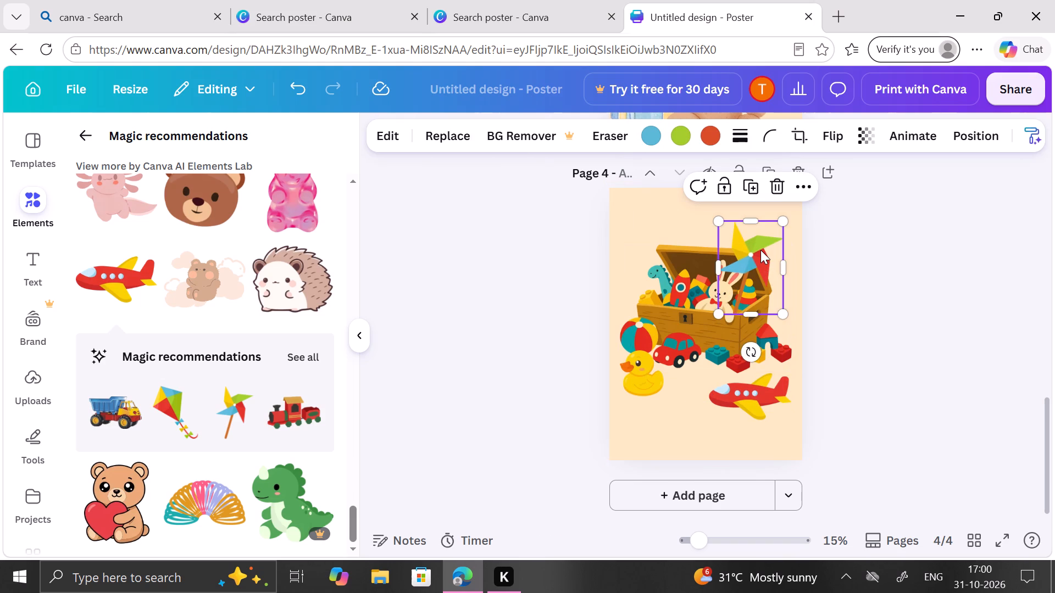
click(784, 315)
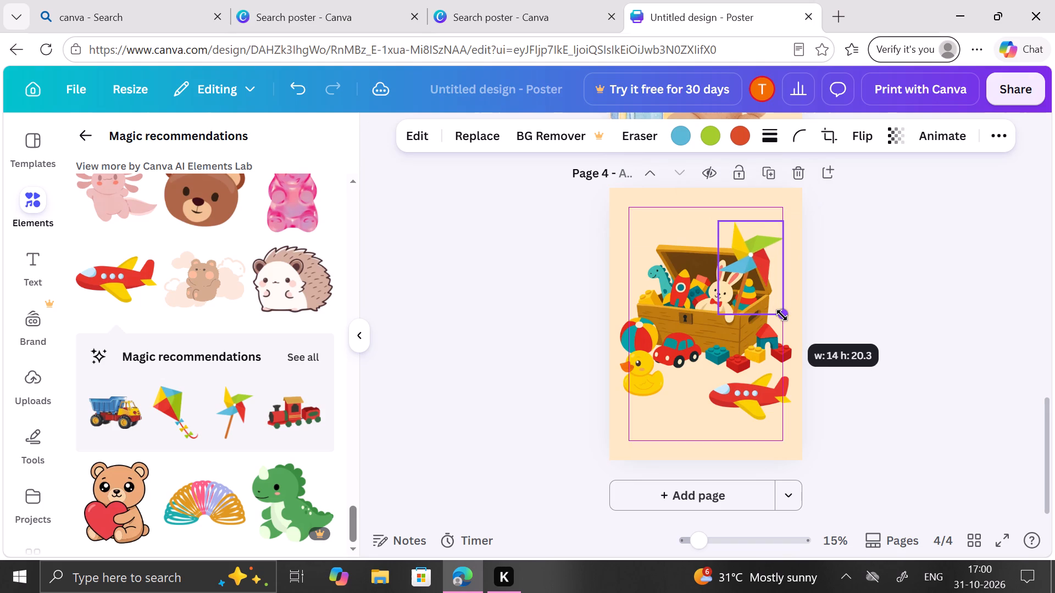
click(620, 288)
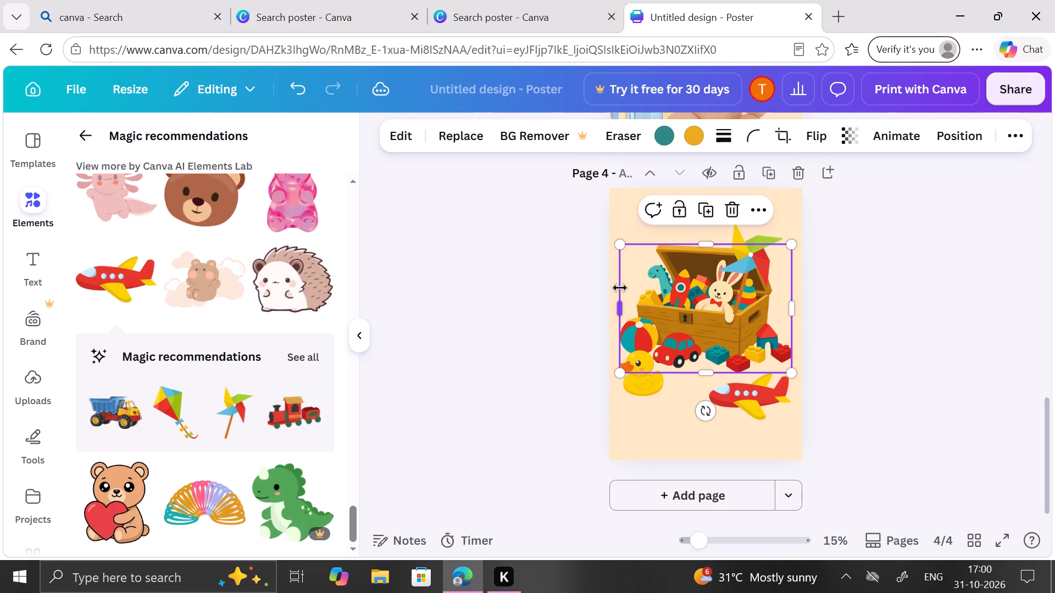
click(628, 208)
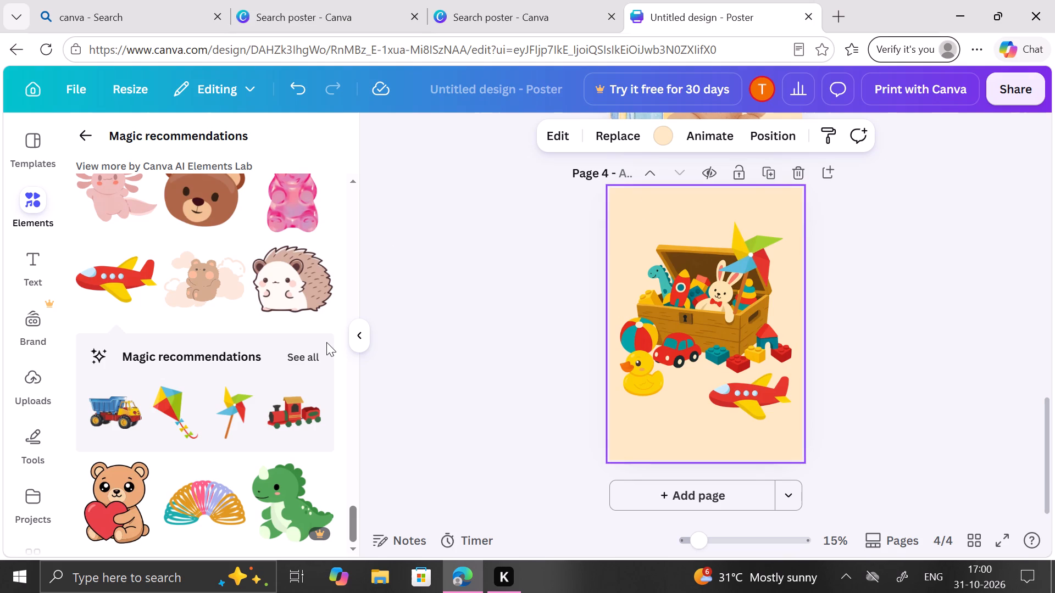
Add the Rubik's cube to page 4 and shrink it to just under a quarter of the page width.
scroll(323, 342, up, 3)
scroll(323, 342, down, 1)
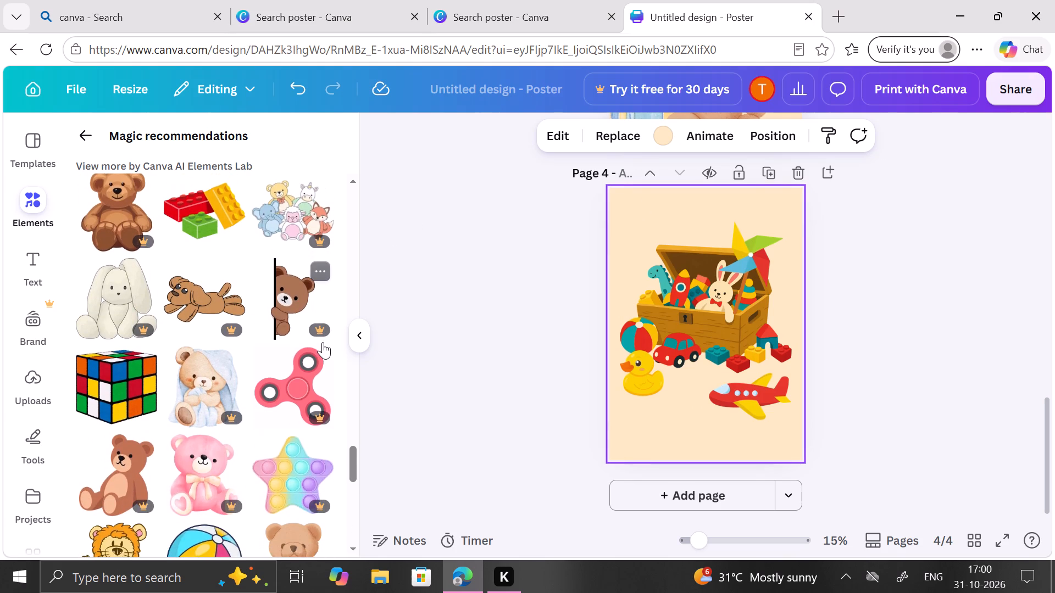
scroll(323, 342, down, 2)
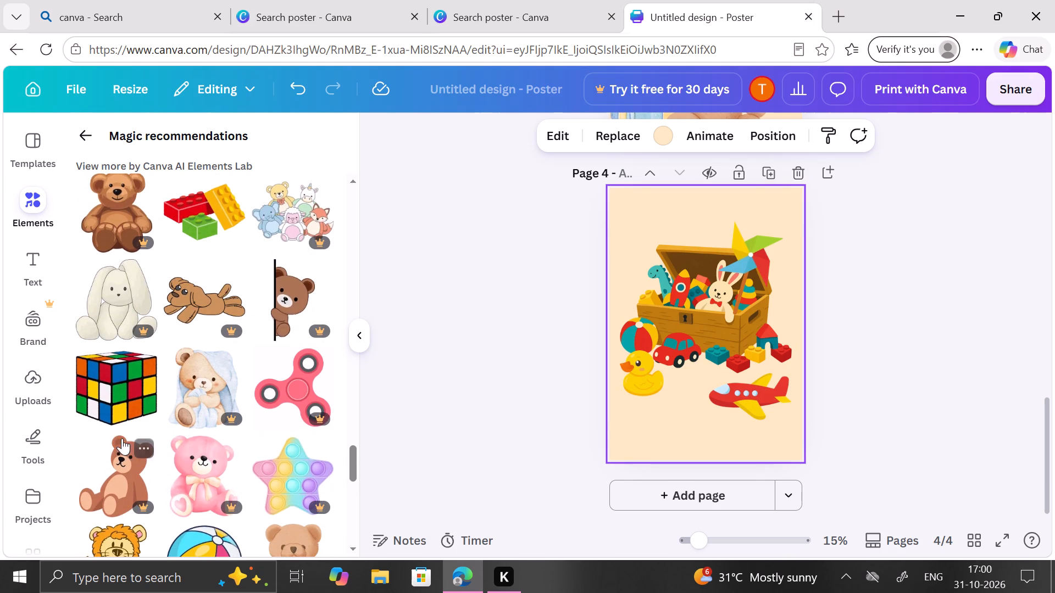
click(136, 379)
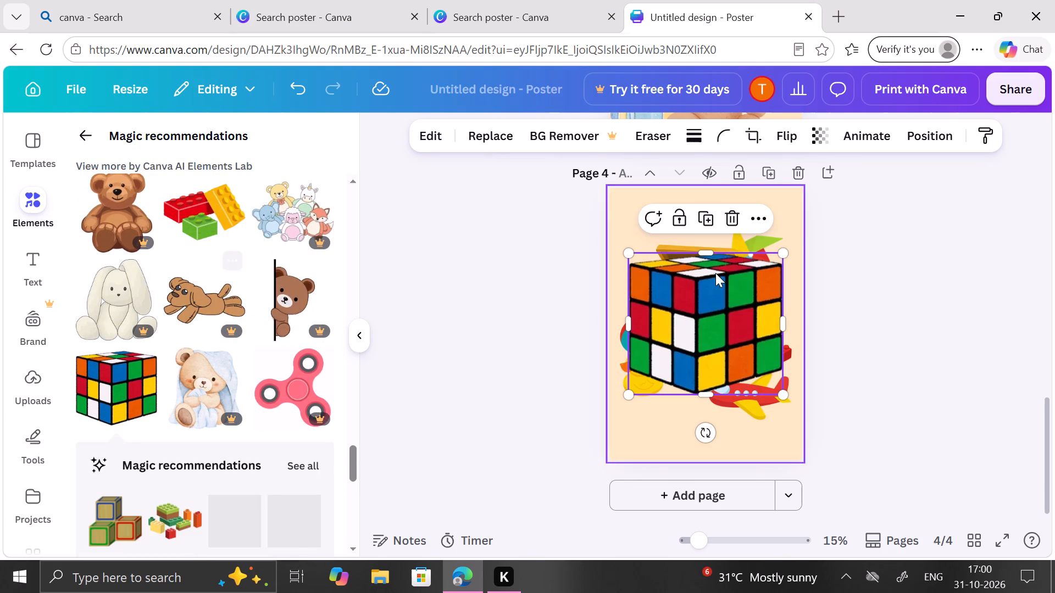
drag(625, 252, 738, 351)
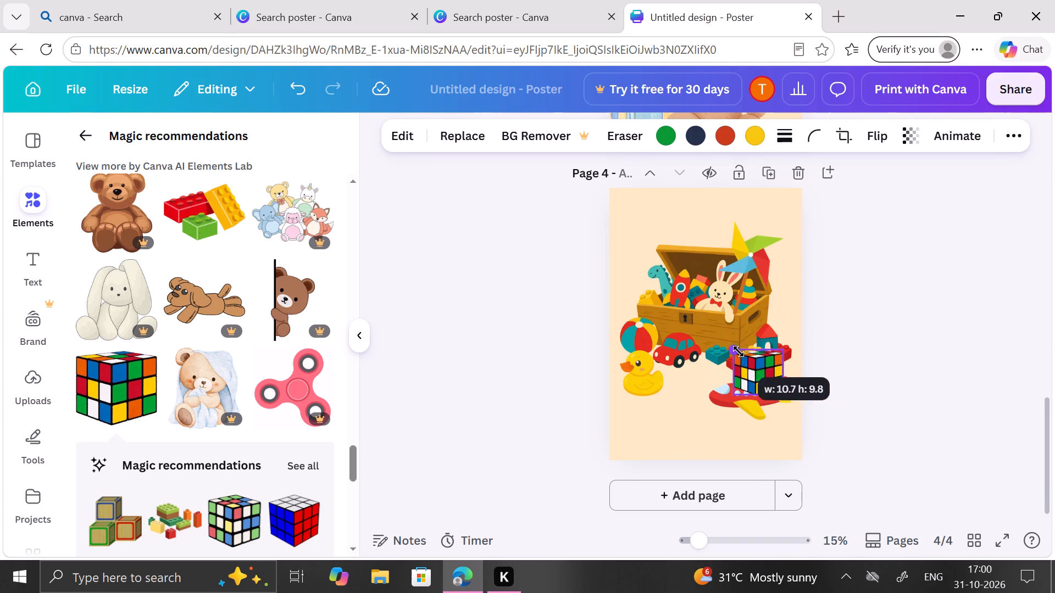
drag(738, 351, 742, 346)
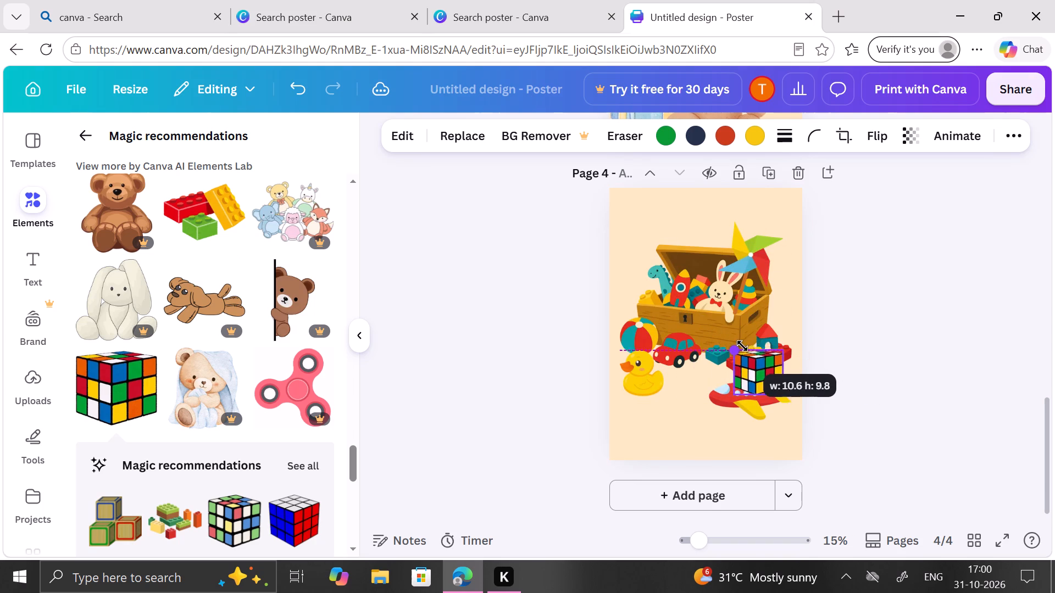
drag(742, 346, 759, 349)
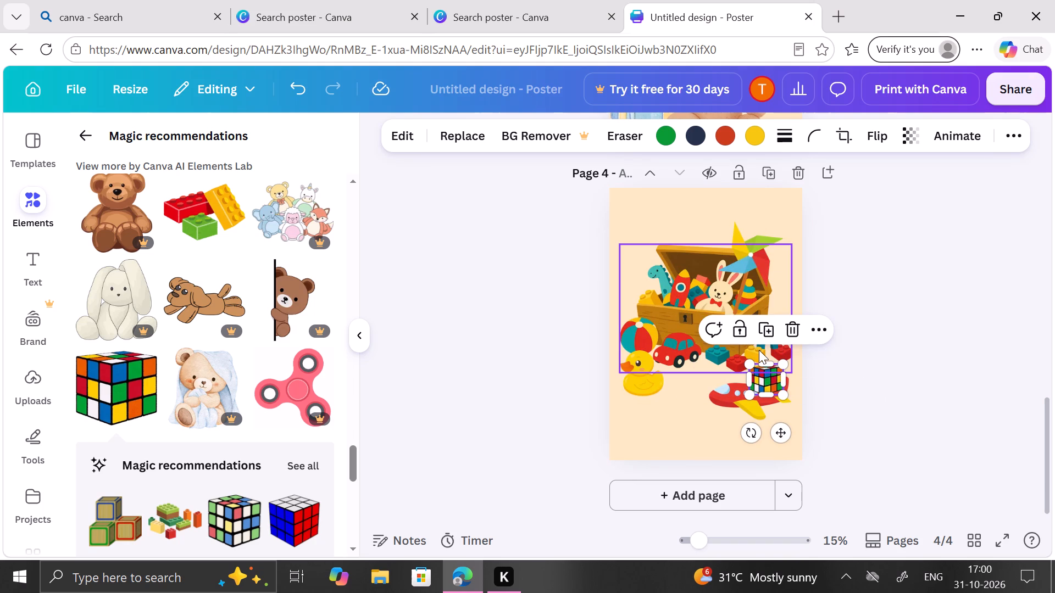
drag(753, 363, 746, 360)
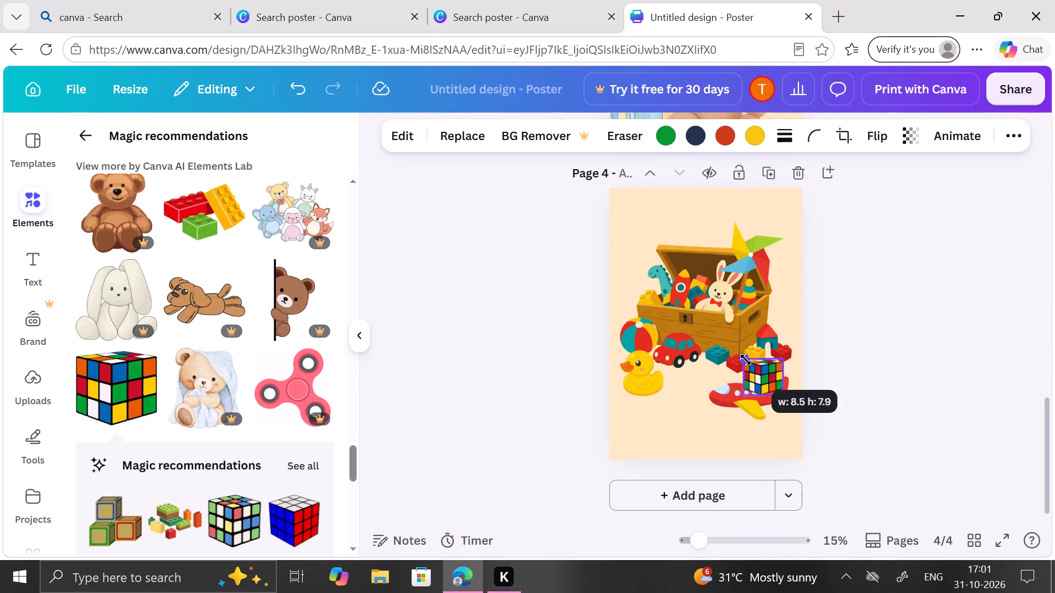
drag(746, 360, 741, 357)
Move the Rubik's cube to page 4's lower left corner, directly below the yellow rubber duck.
drag(768, 374, 716, 382)
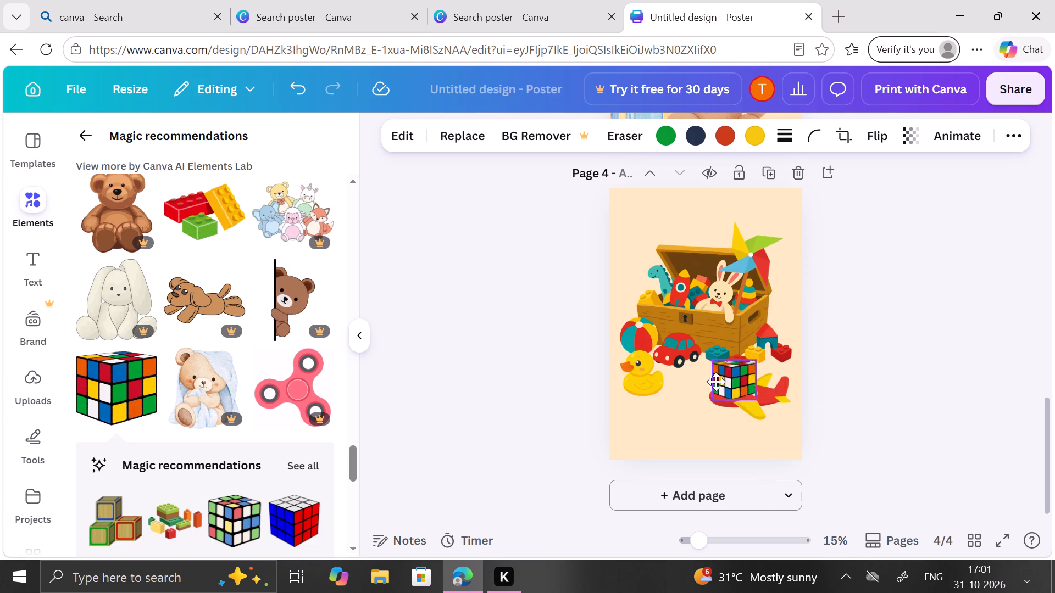
drag(716, 382, 673, 406)
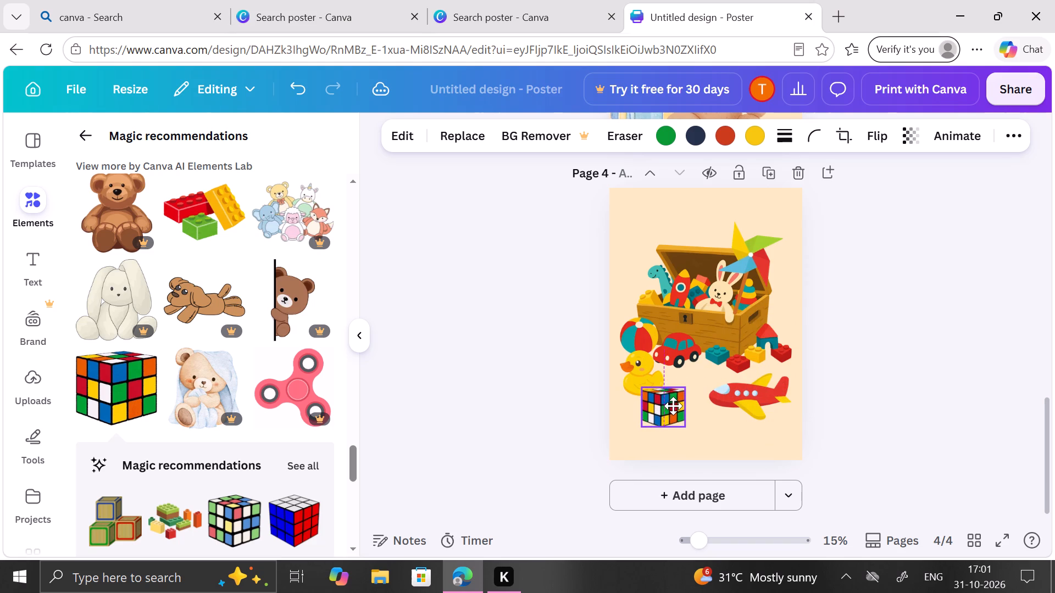
drag(673, 406, 679, 351)
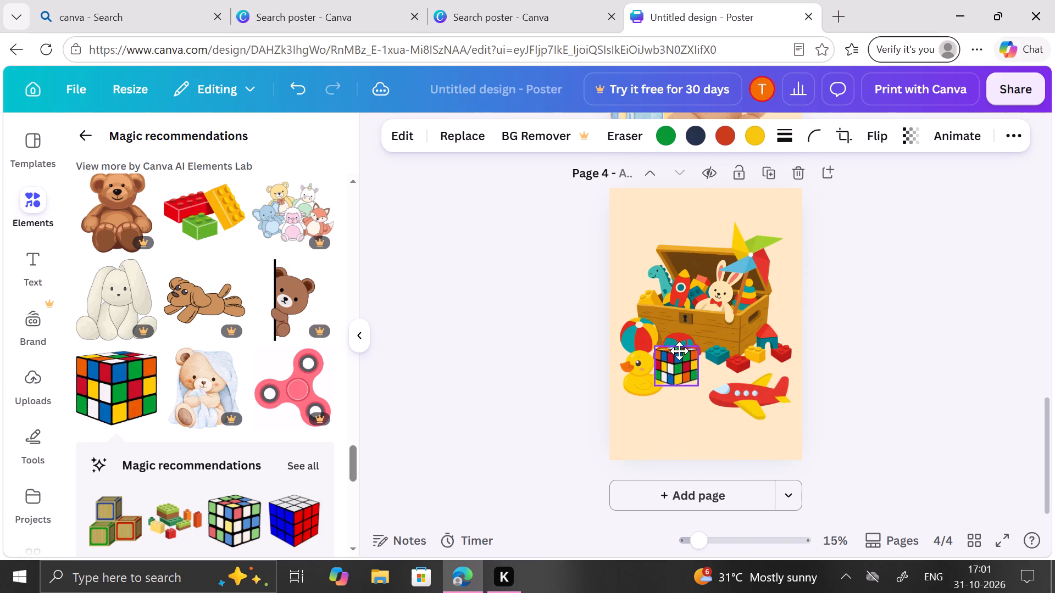
drag(679, 351, 664, 431)
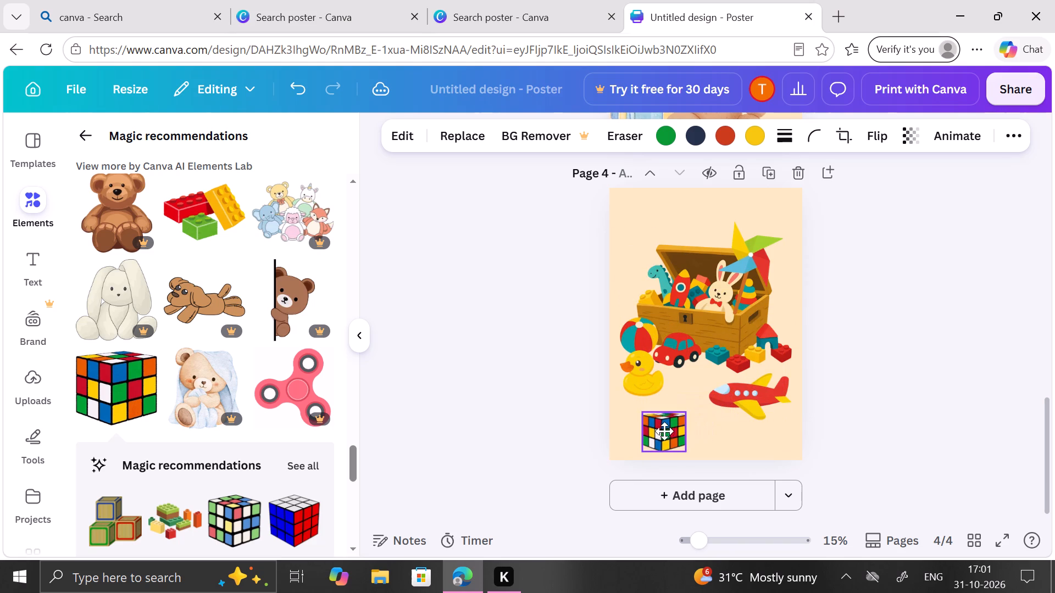
drag(664, 431, 651, 430)
drag(651, 430, 654, 425)
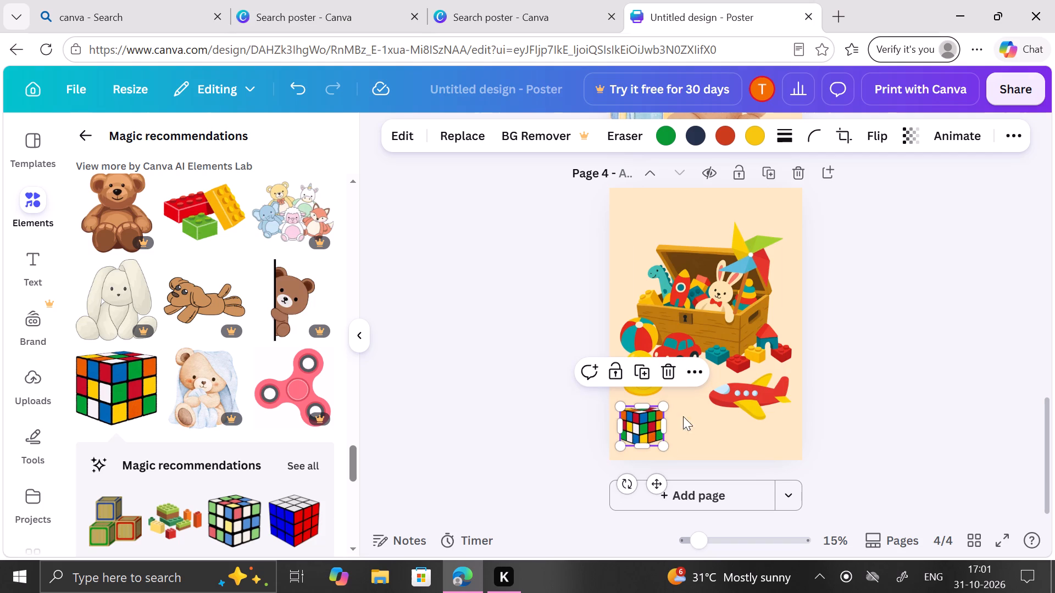
click(856, 402)
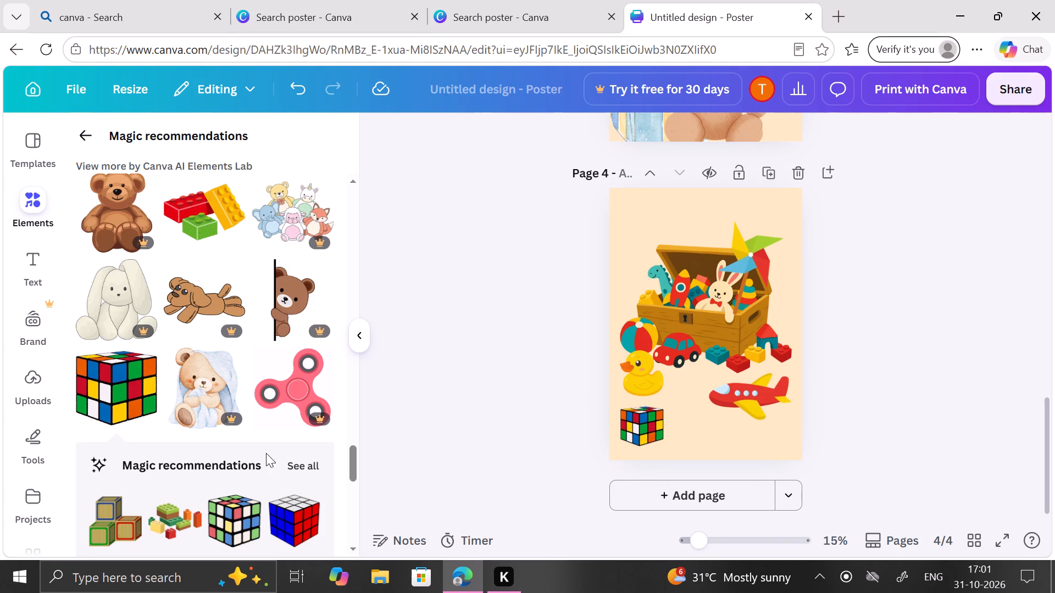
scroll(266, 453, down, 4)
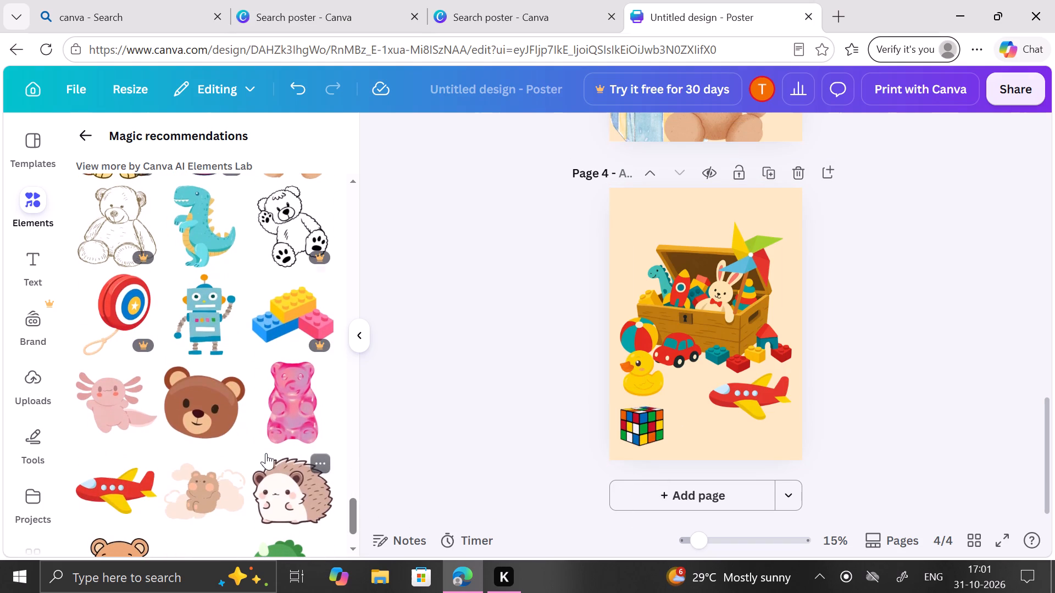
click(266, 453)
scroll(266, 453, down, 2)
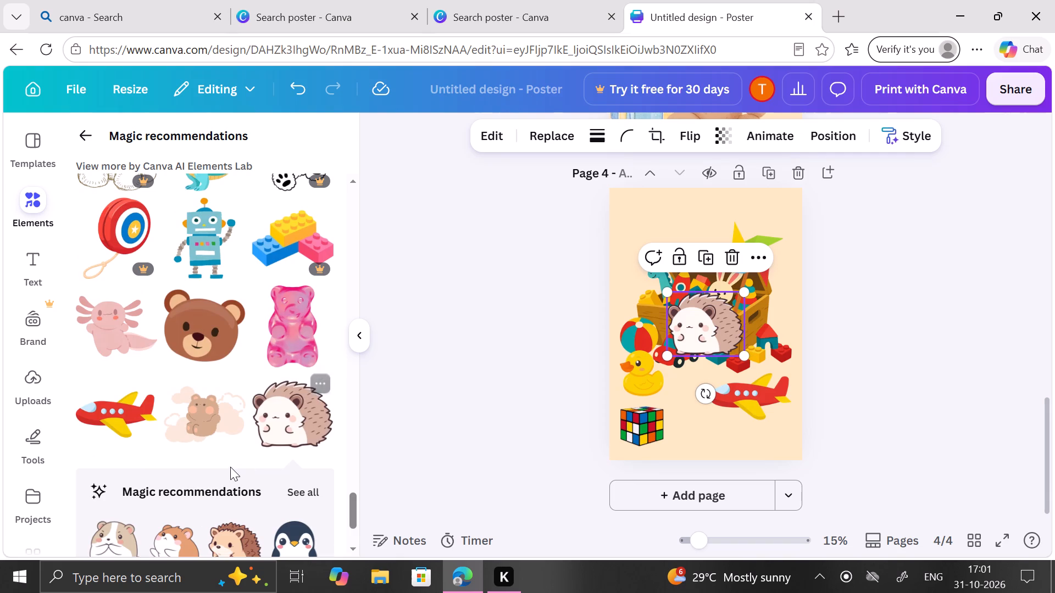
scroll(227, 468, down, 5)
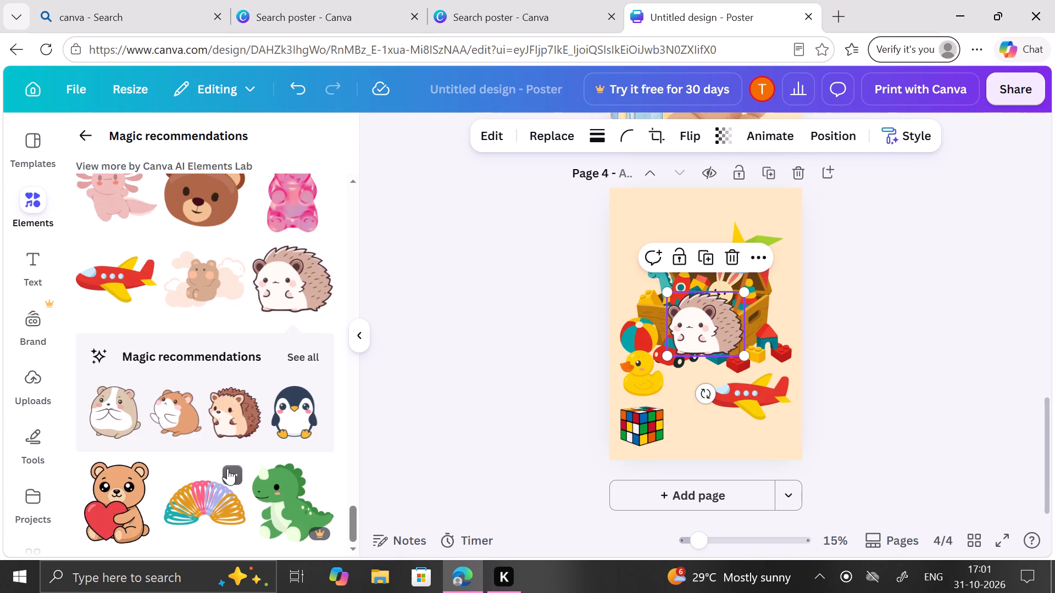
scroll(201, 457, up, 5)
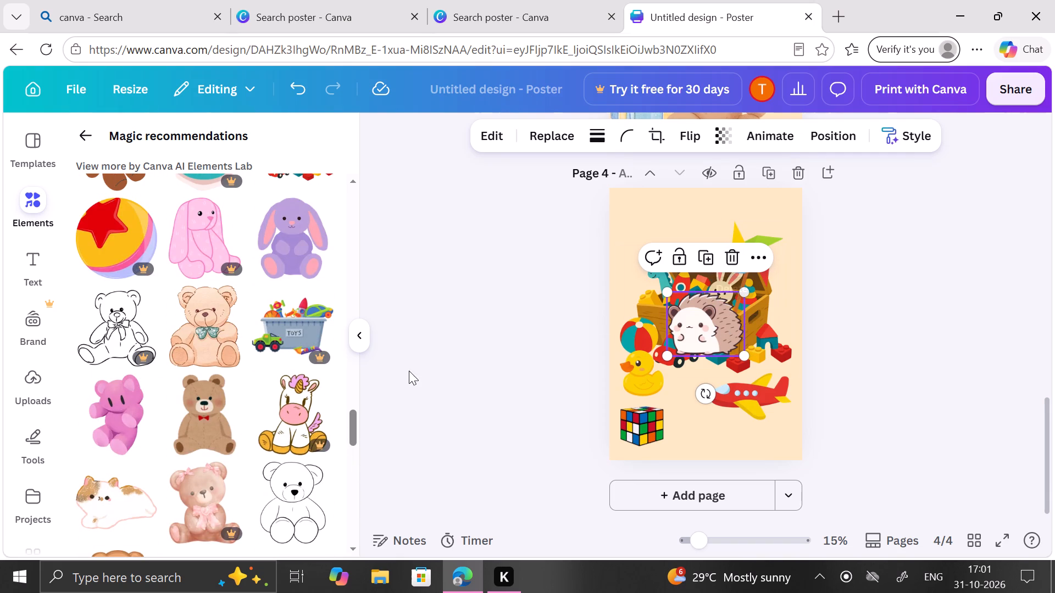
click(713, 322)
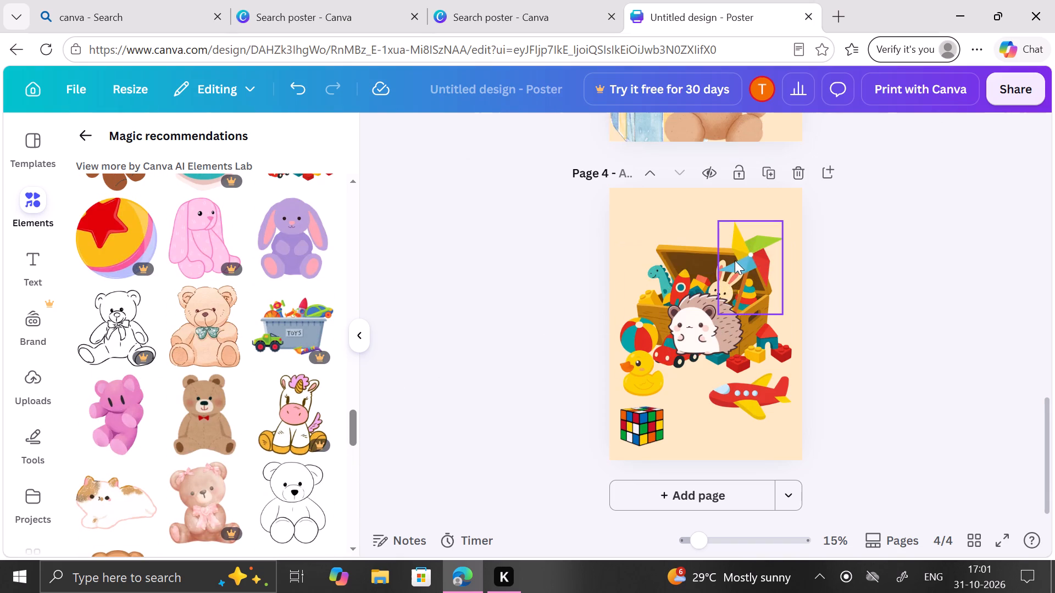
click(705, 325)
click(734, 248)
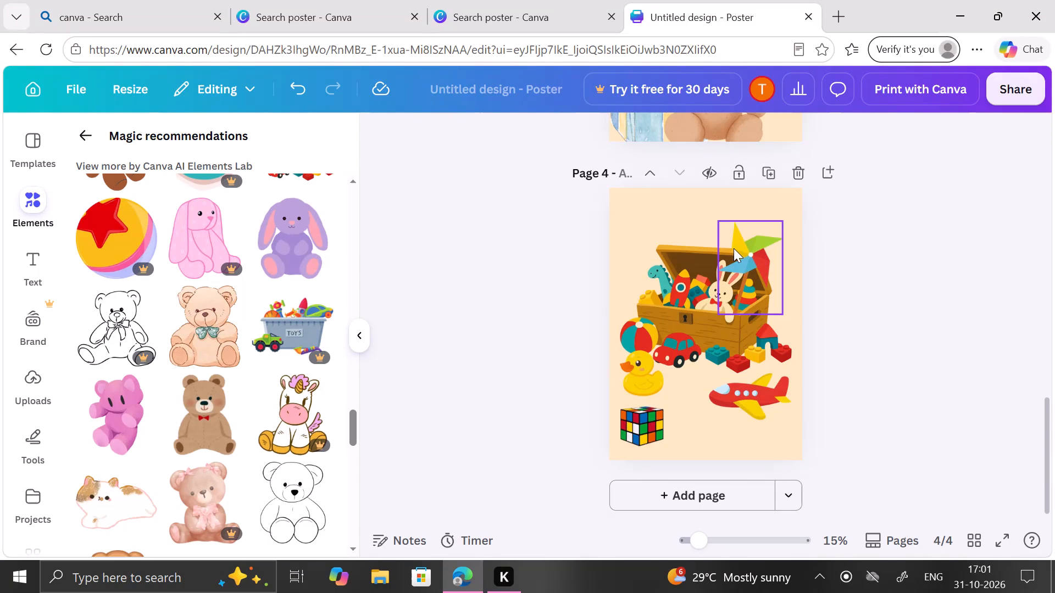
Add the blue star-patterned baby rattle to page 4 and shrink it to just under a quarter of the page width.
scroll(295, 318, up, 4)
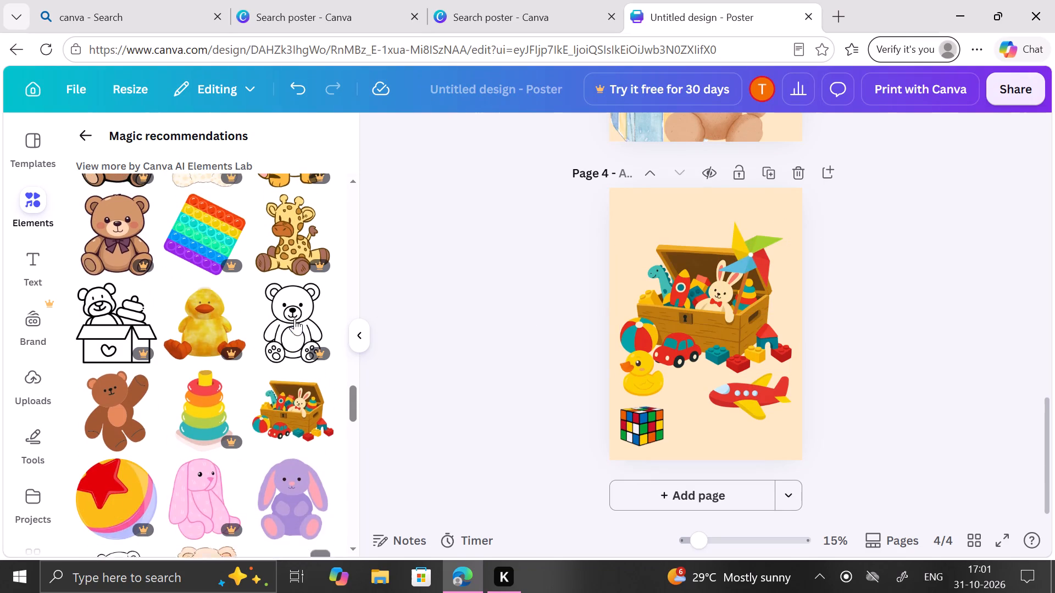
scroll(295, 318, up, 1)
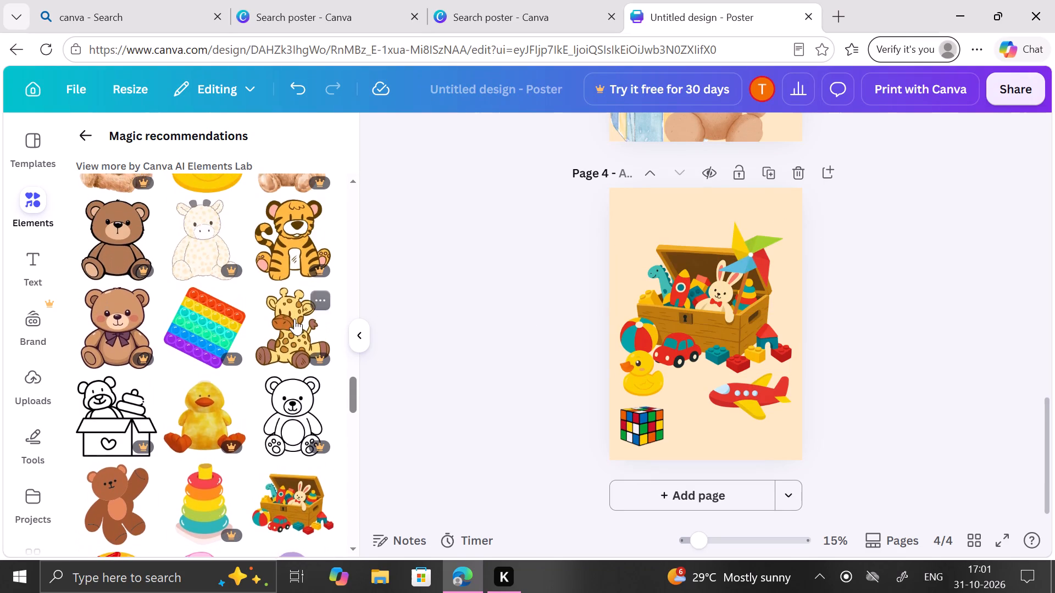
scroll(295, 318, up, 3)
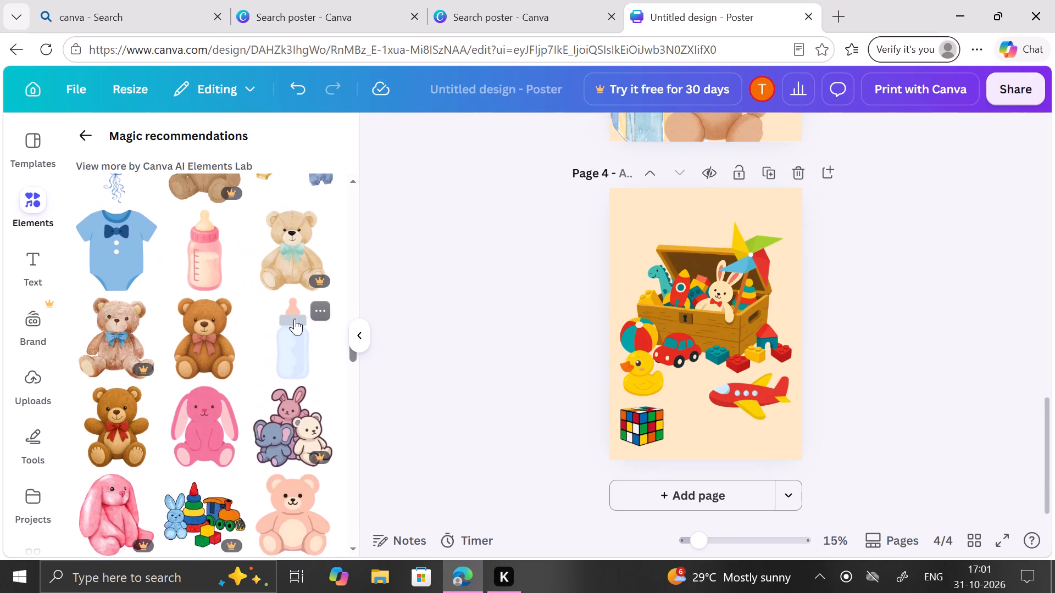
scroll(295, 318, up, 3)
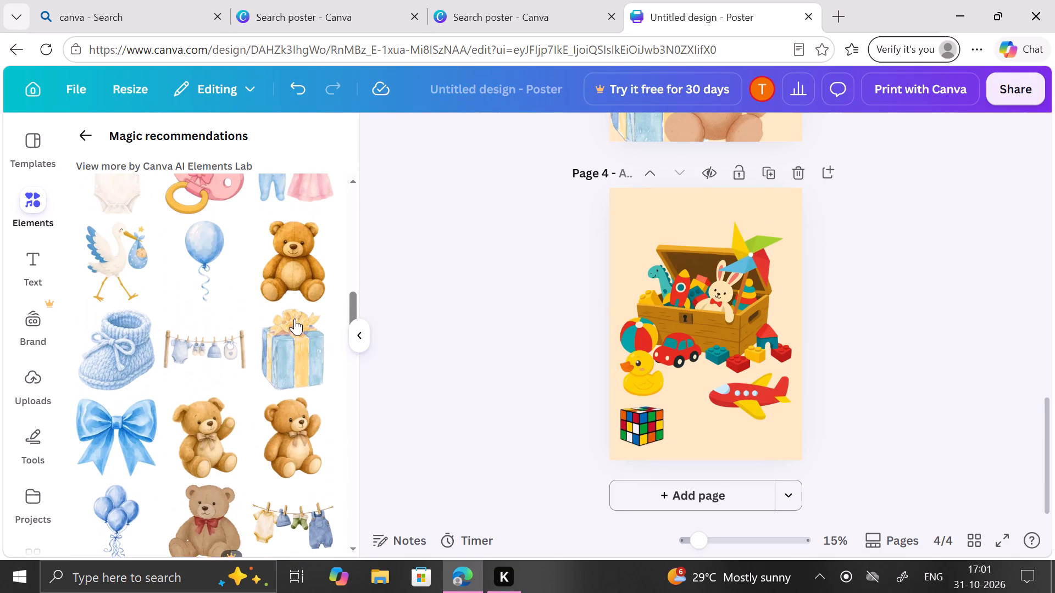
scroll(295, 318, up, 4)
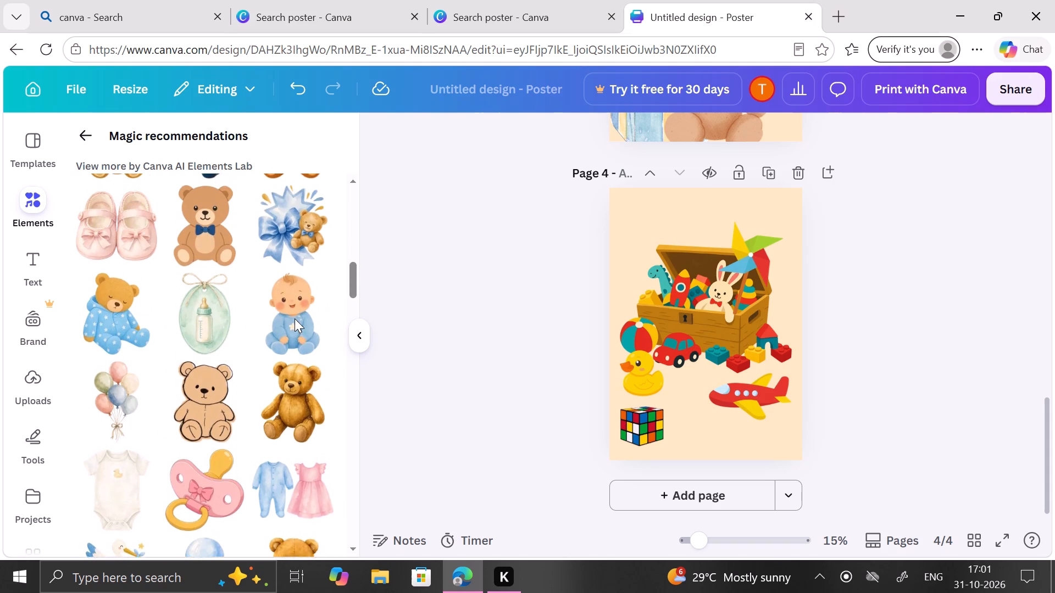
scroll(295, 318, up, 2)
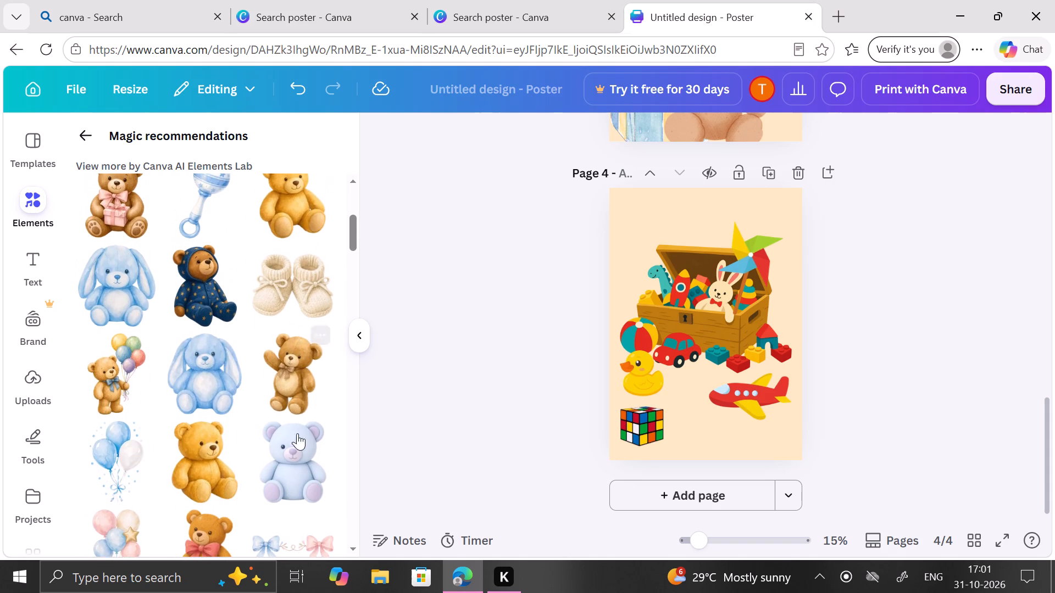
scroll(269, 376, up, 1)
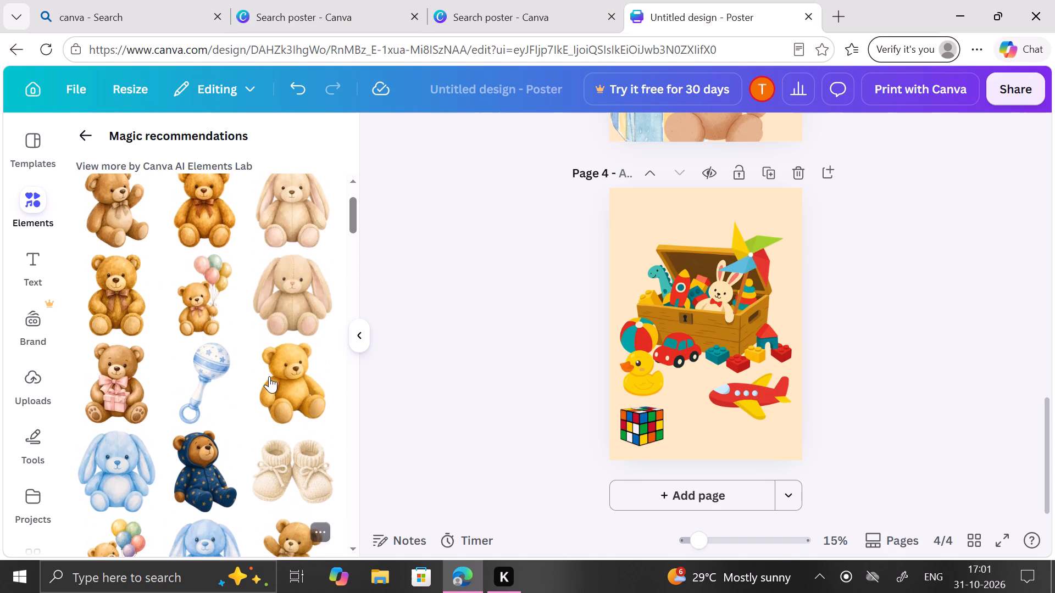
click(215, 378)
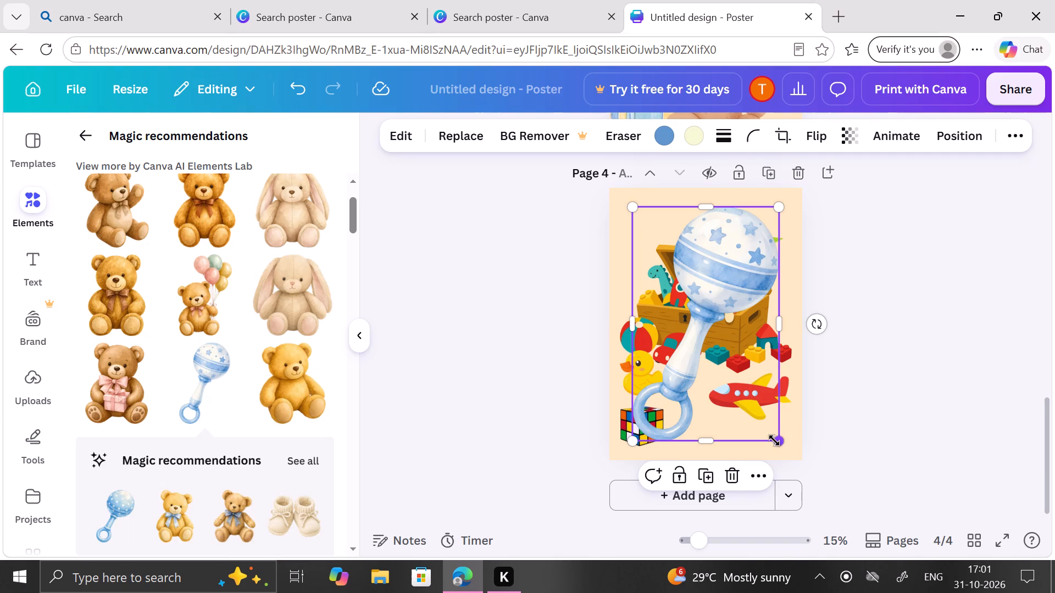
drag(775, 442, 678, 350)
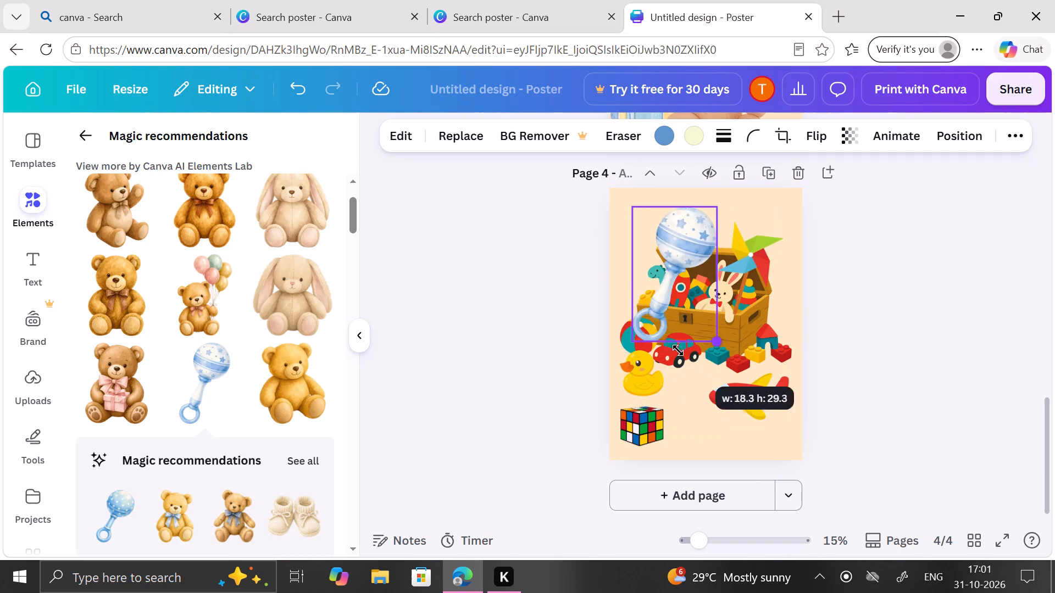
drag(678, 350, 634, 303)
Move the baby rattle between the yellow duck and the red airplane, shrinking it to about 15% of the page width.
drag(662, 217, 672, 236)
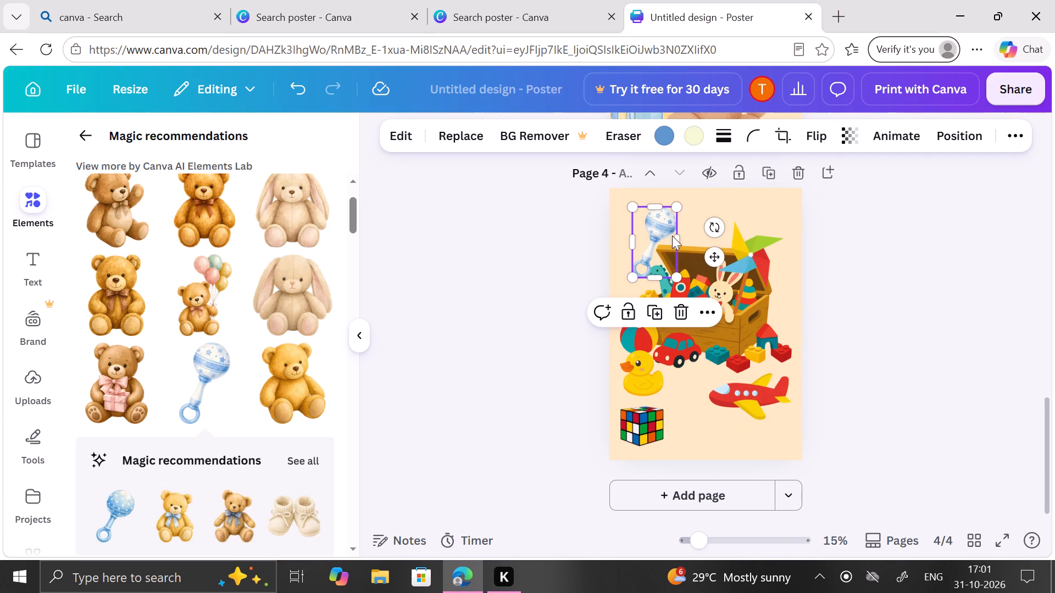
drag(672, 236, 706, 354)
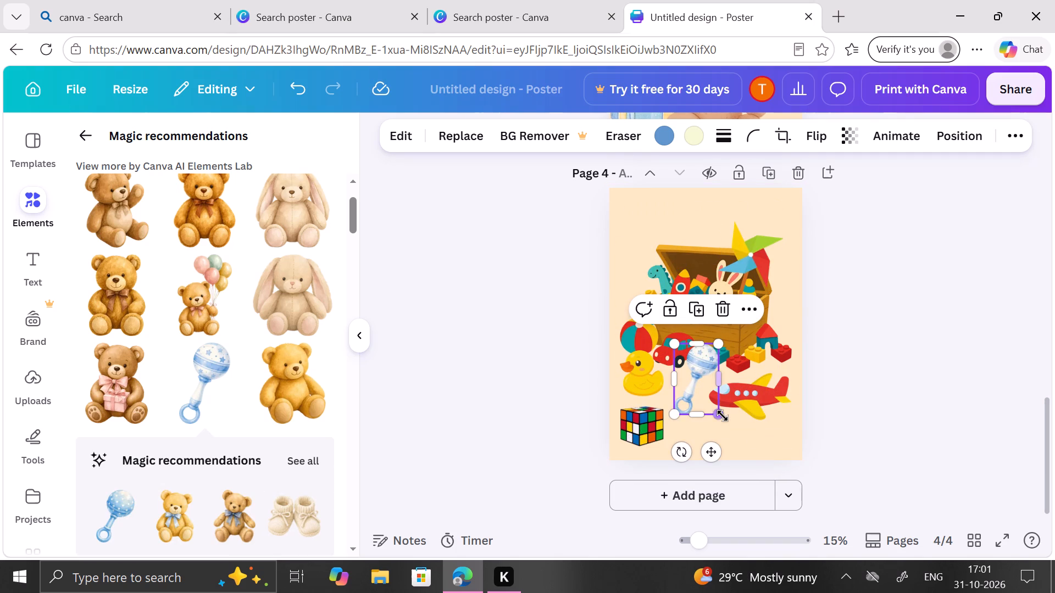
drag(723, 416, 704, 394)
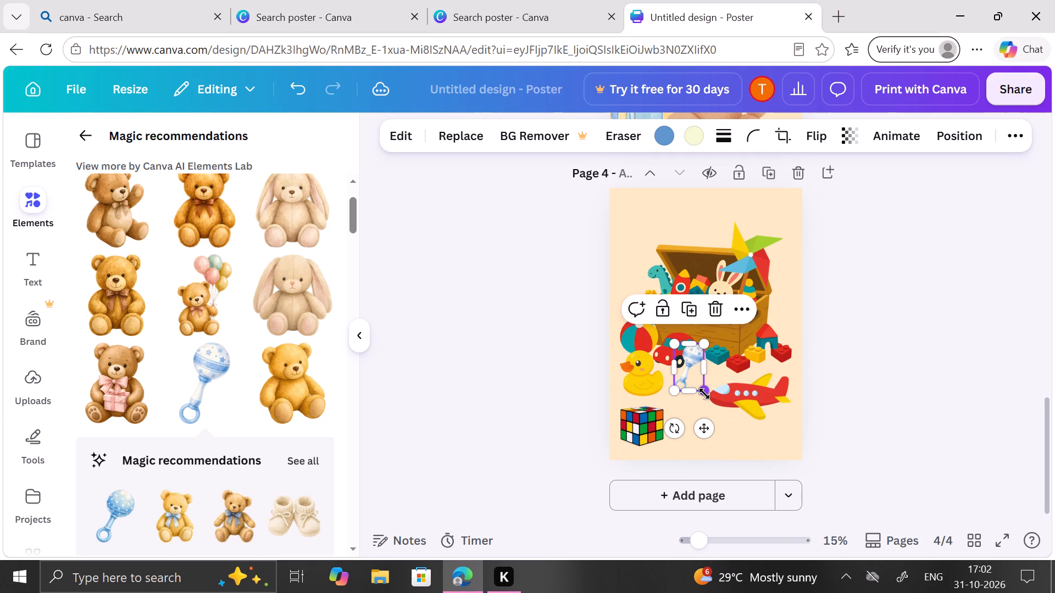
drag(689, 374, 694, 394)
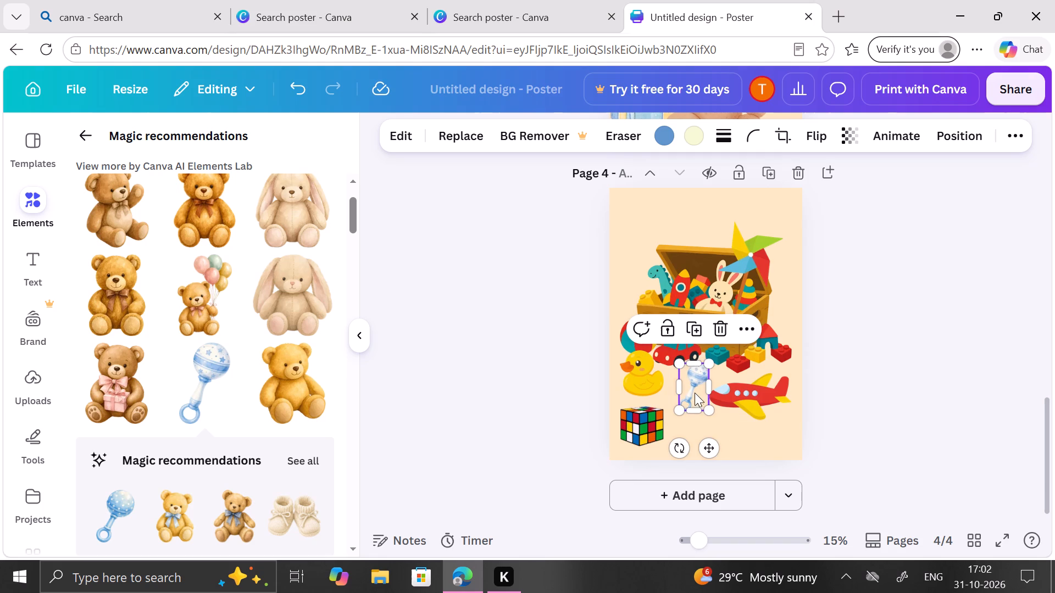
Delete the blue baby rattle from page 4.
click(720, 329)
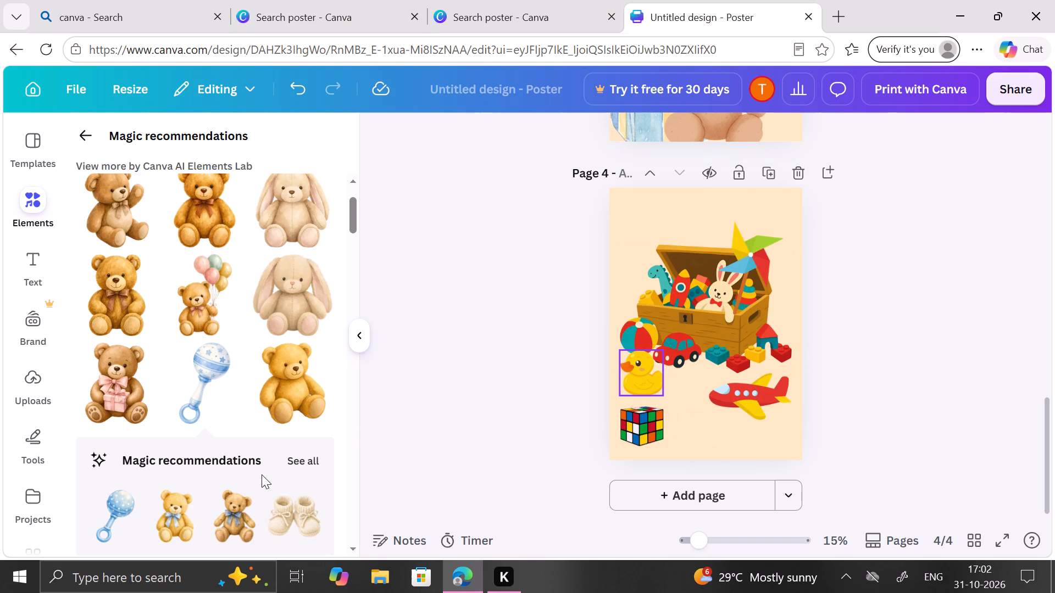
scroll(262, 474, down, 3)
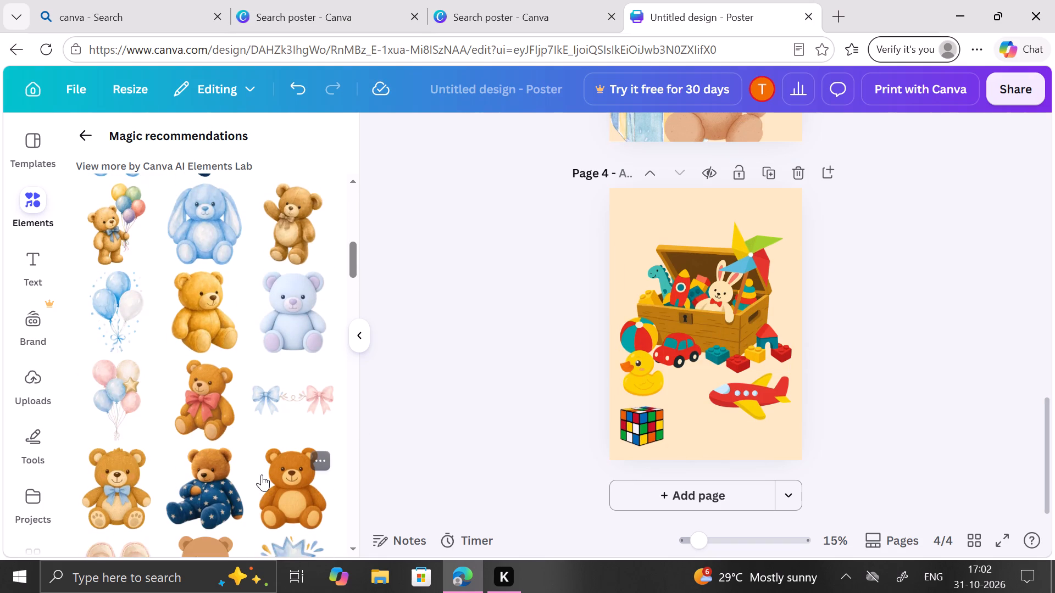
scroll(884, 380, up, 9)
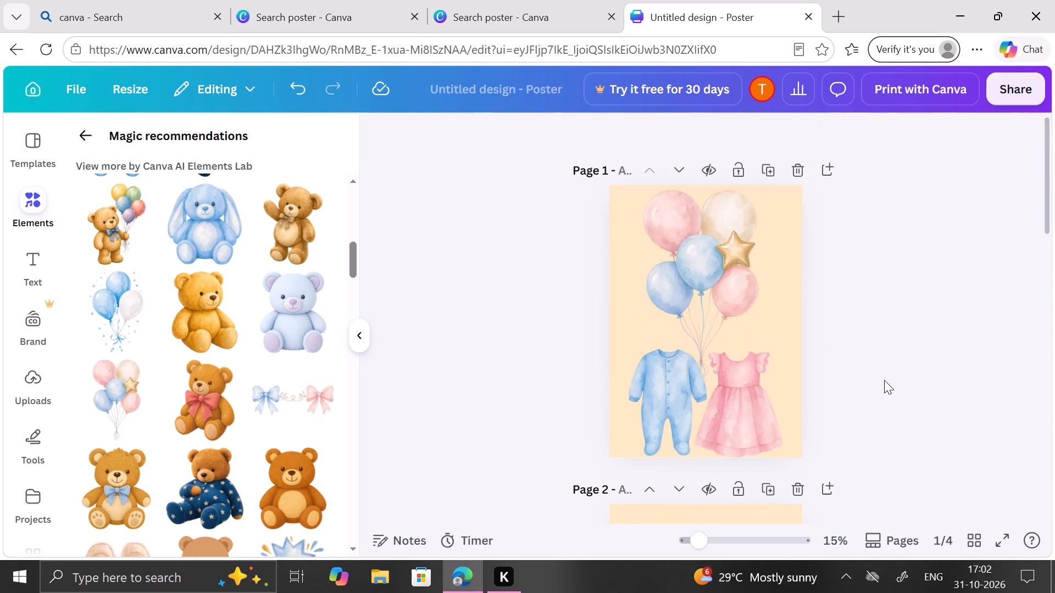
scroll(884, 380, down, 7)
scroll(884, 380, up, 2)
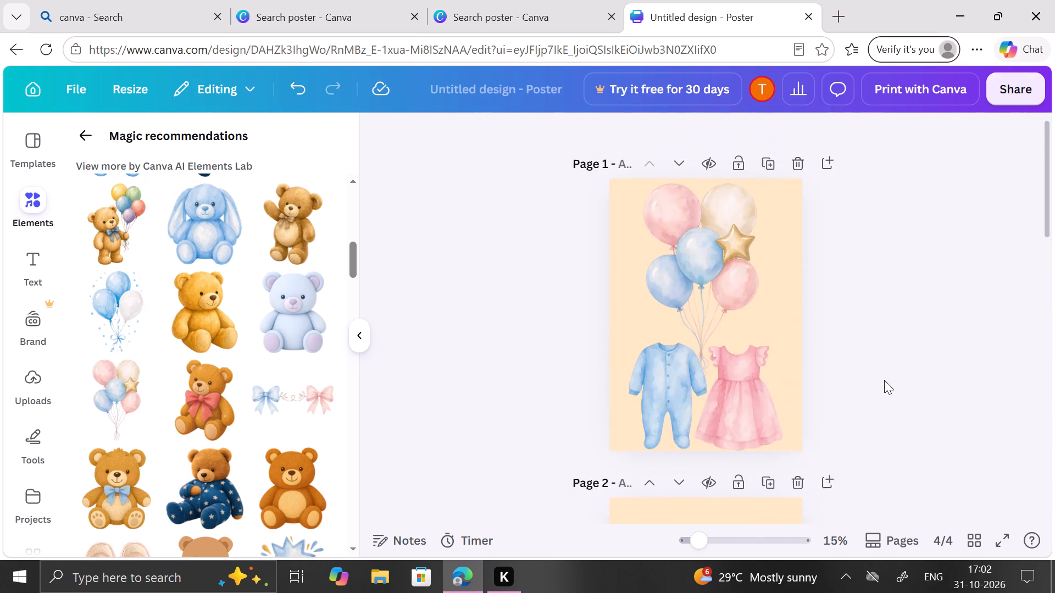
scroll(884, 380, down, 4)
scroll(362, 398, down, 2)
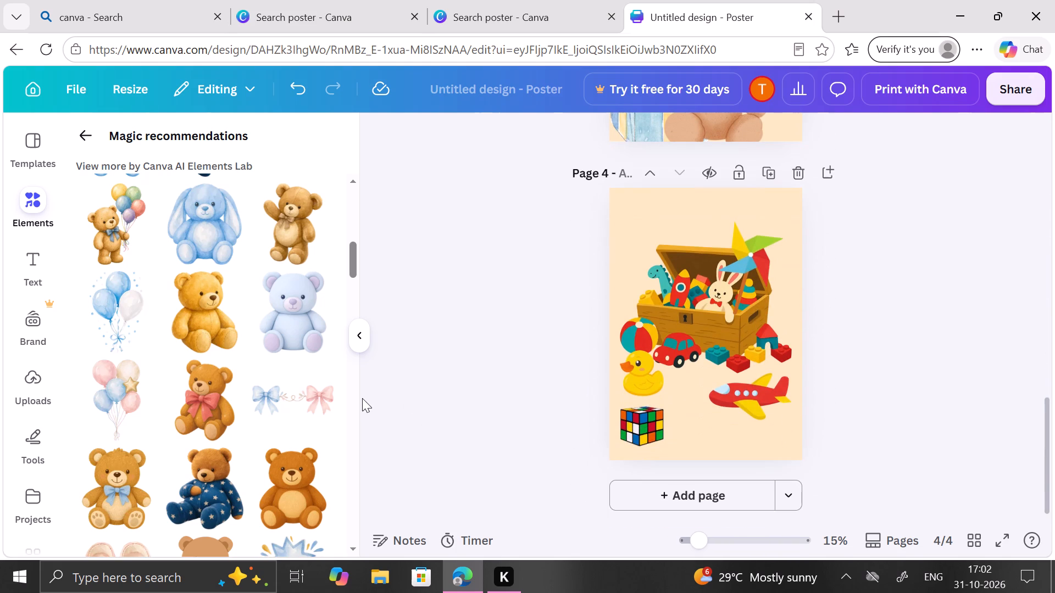
Add the blue toy robot to page 4 and shrink it to about 11.2 wide by 14.8 high.
scroll(212, 425, down, 3)
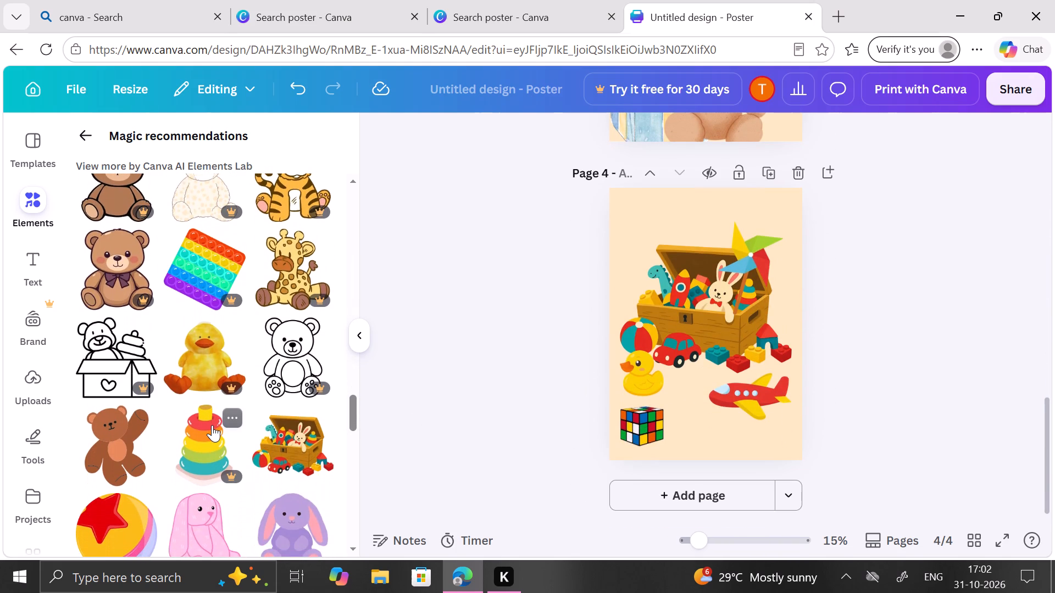
scroll(212, 425, down, 3)
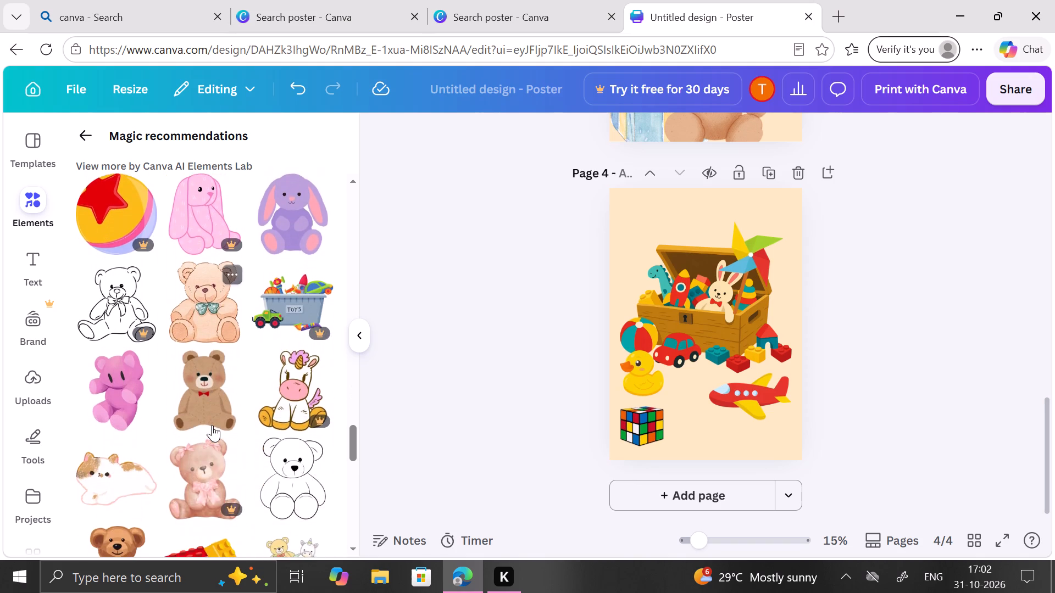
scroll(212, 425, down, 3)
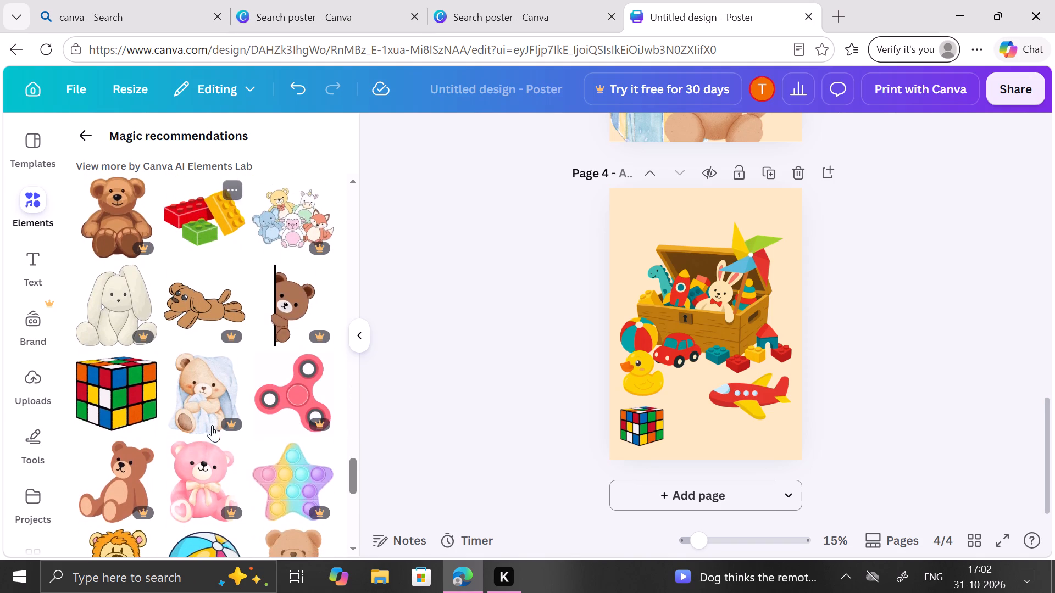
scroll(212, 425, down, 3)
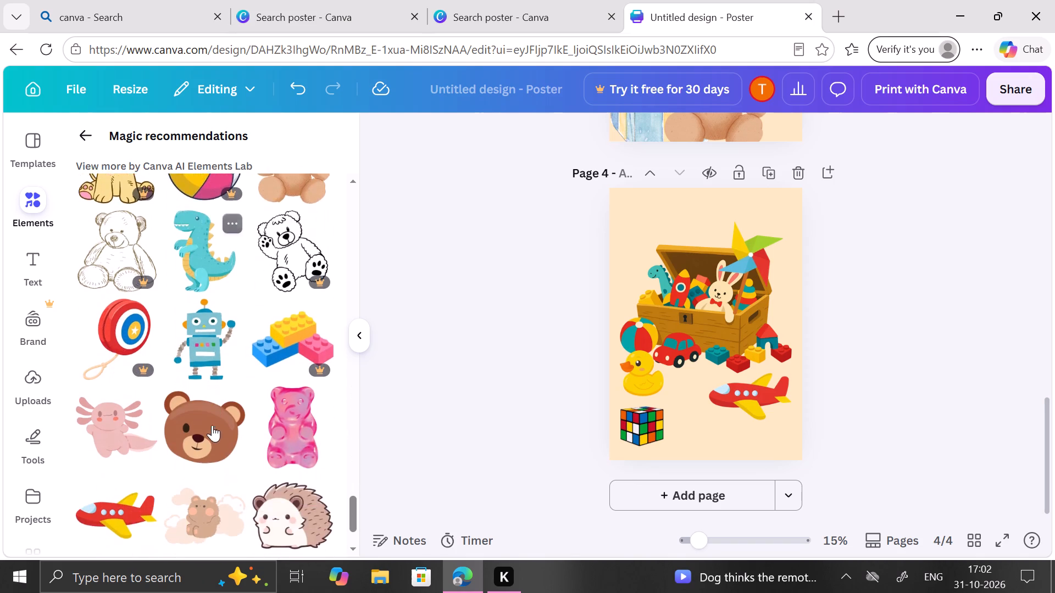
scroll(212, 425, up, 2)
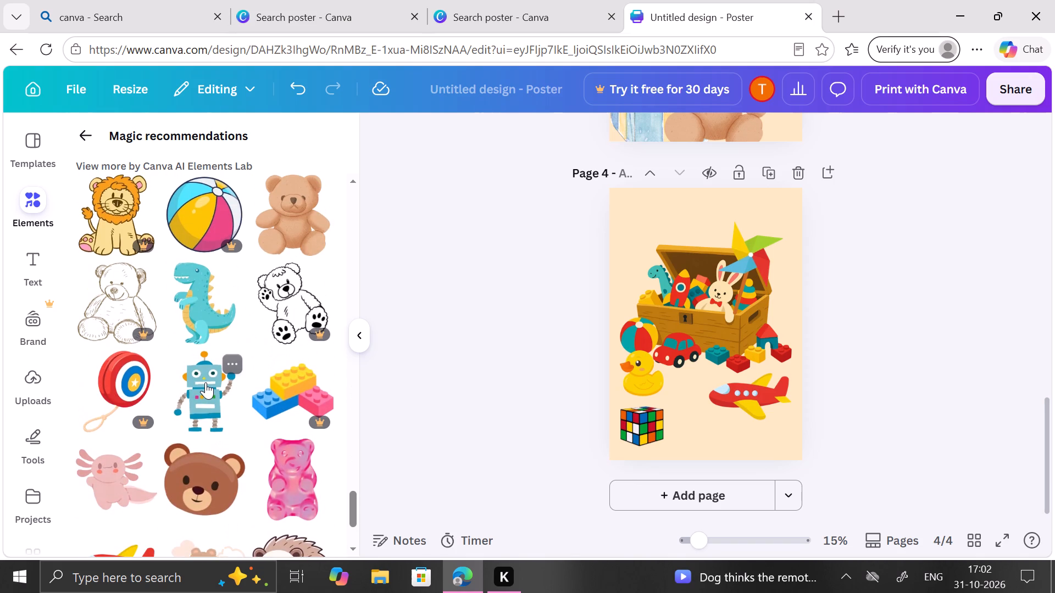
click(206, 382)
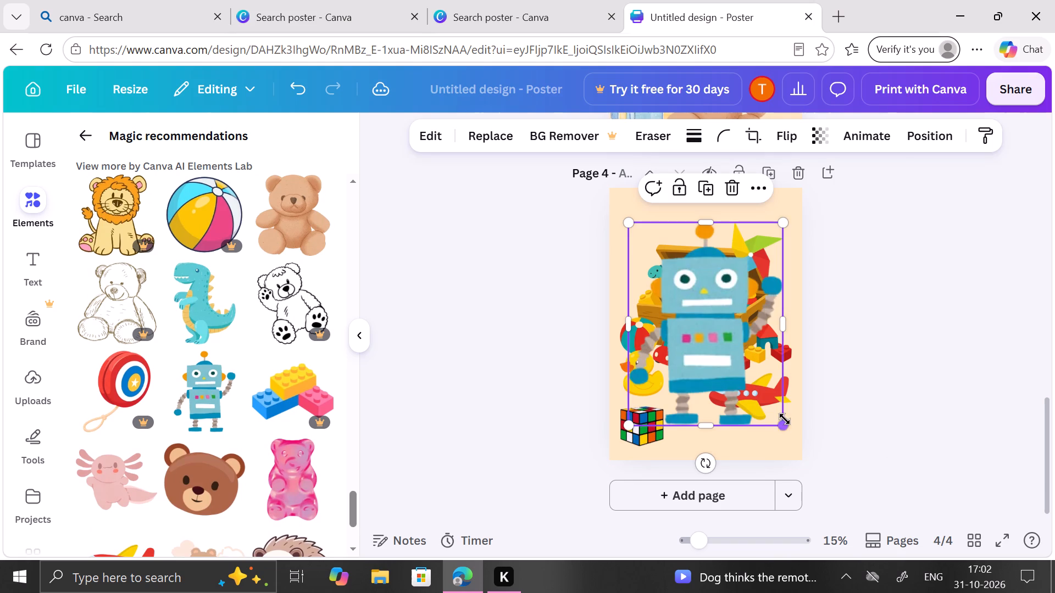
drag(785, 431, 643, 326)
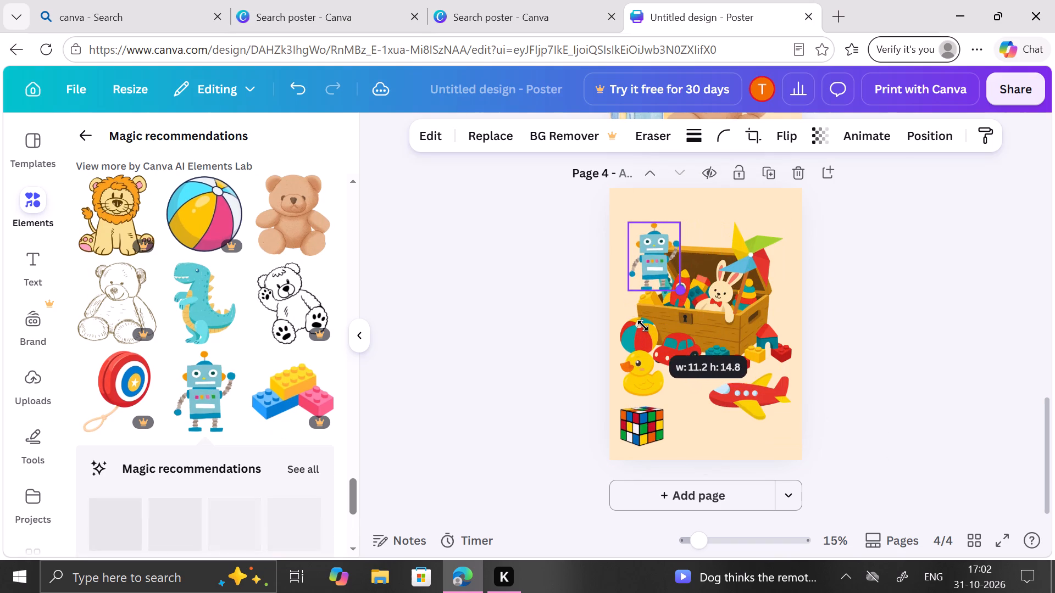
drag(643, 326, 643, 325)
Move the blue robot to page 4's bottom edge, immediately to the right of the Rubik's cube.
drag(641, 258, 682, 365)
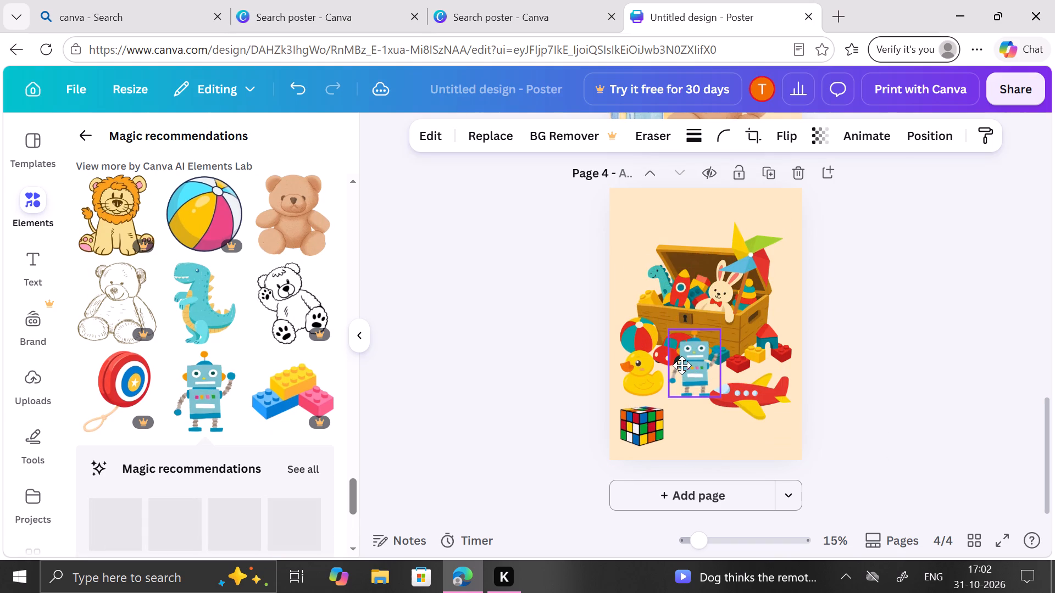
drag(682, 365, 675, 359)
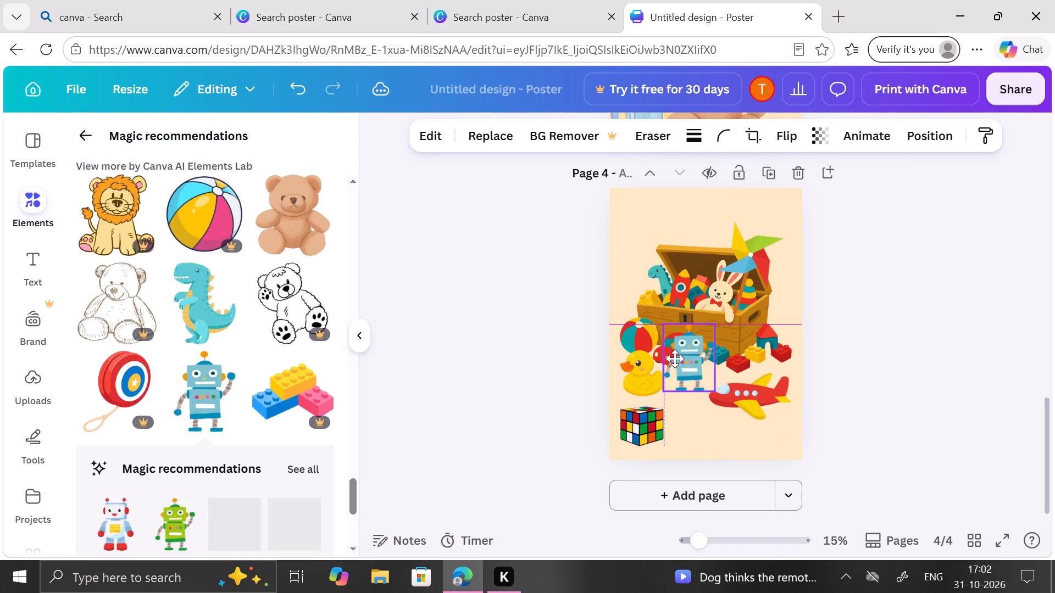
drag(675, 359, 678, 391)
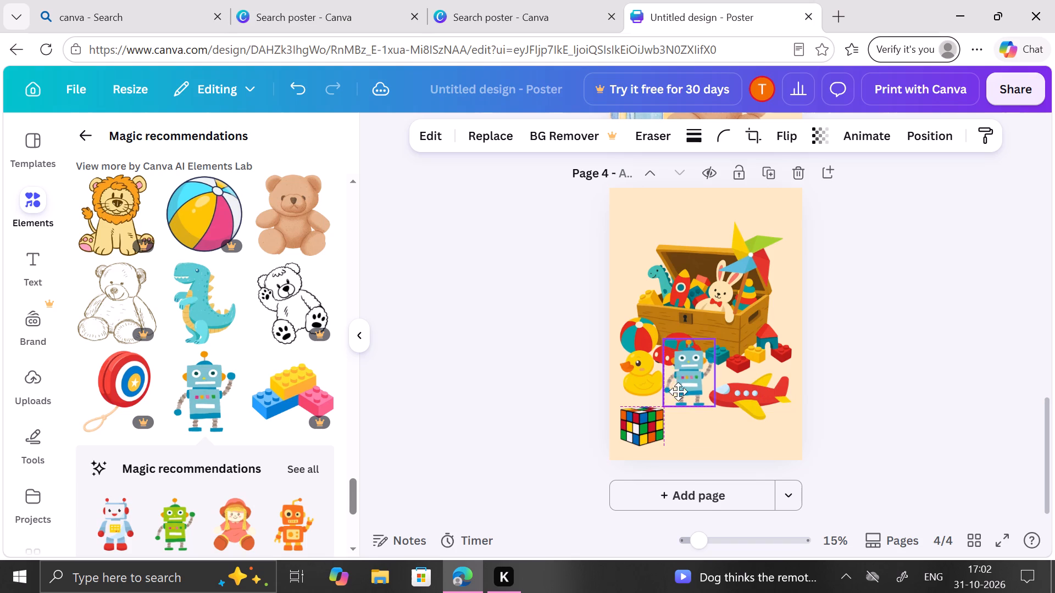
drag(678, 391, 673, 428)
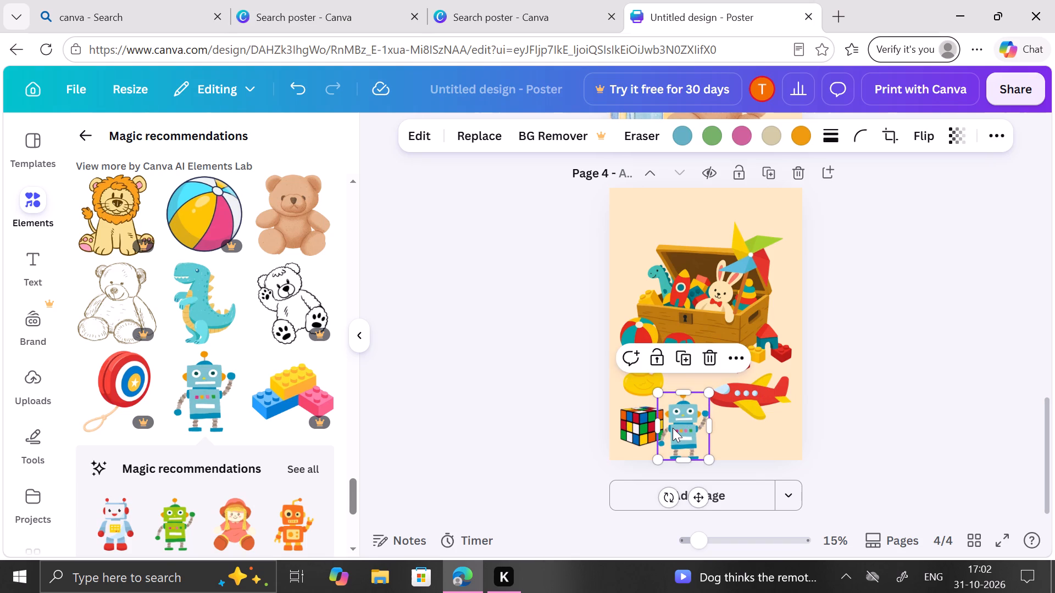
scroll(243, 509, down, 2)
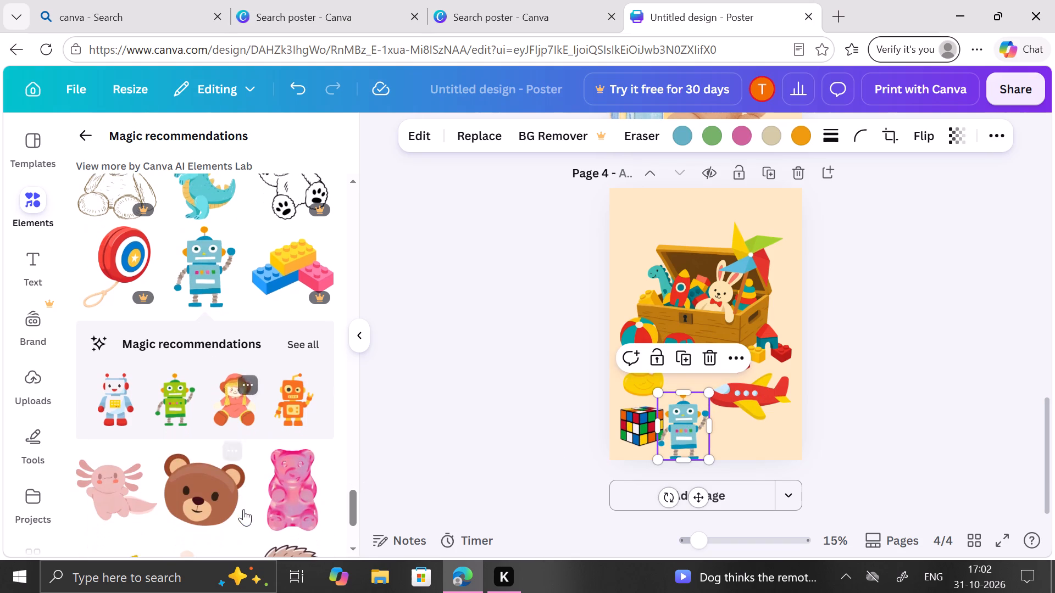
click(813, 439)
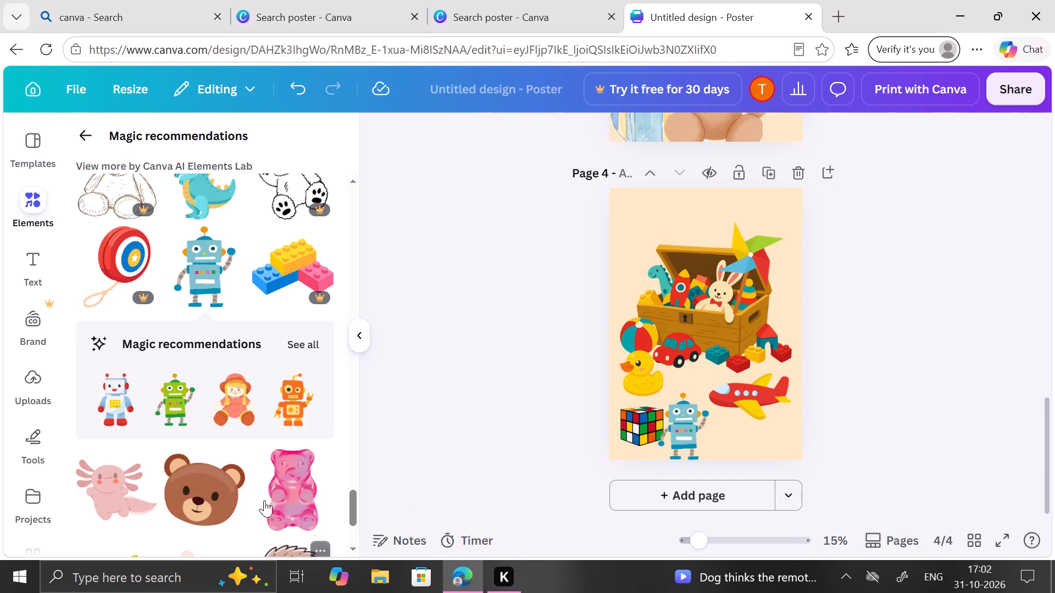
Look through the recommended elements and the design's existing pages for the next item to add.
scroll(271, 489, down, 2)
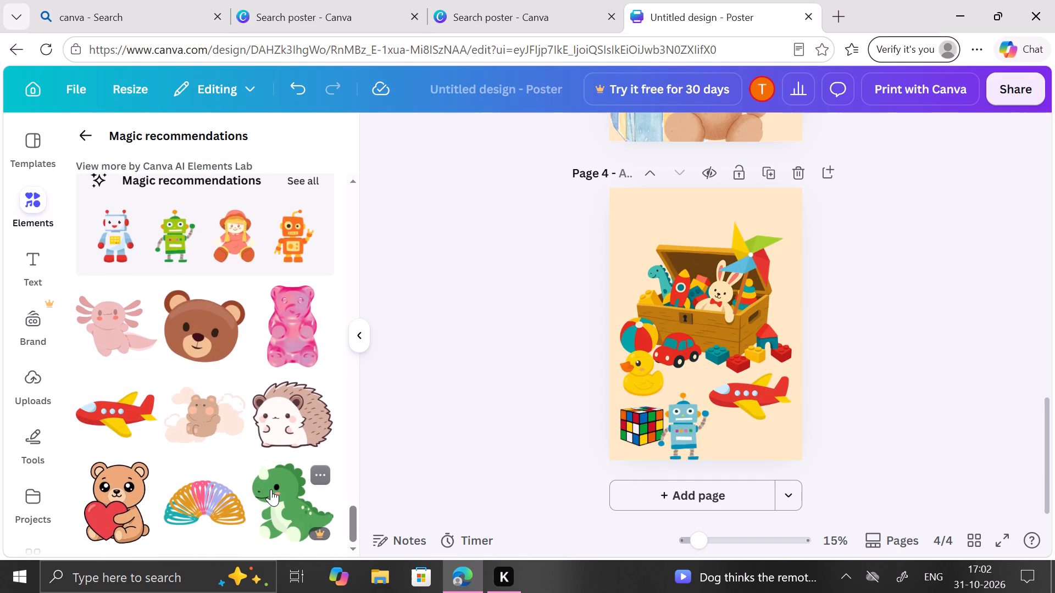
scroll(271, 489, up, 4)
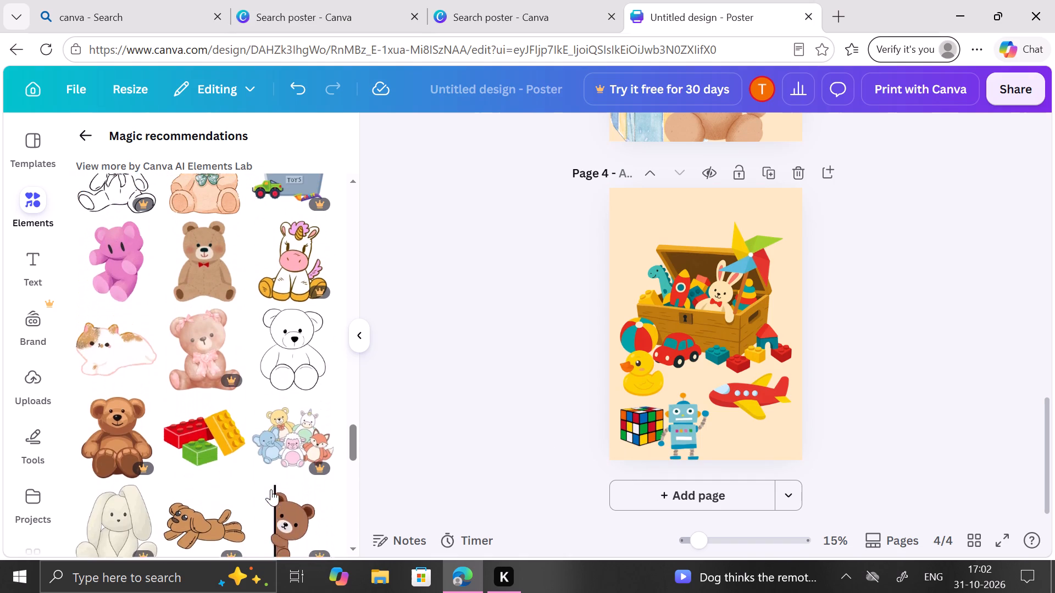
scroll(271, 489, up, 3)
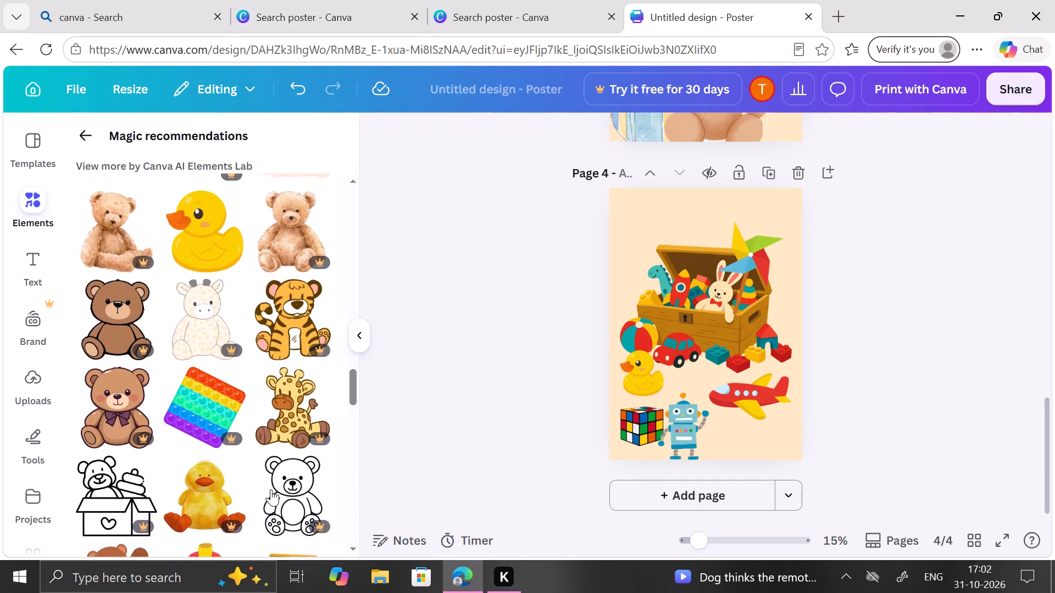
scroll(271, 489, up, 1)
scroll(271, 489, down, 1)
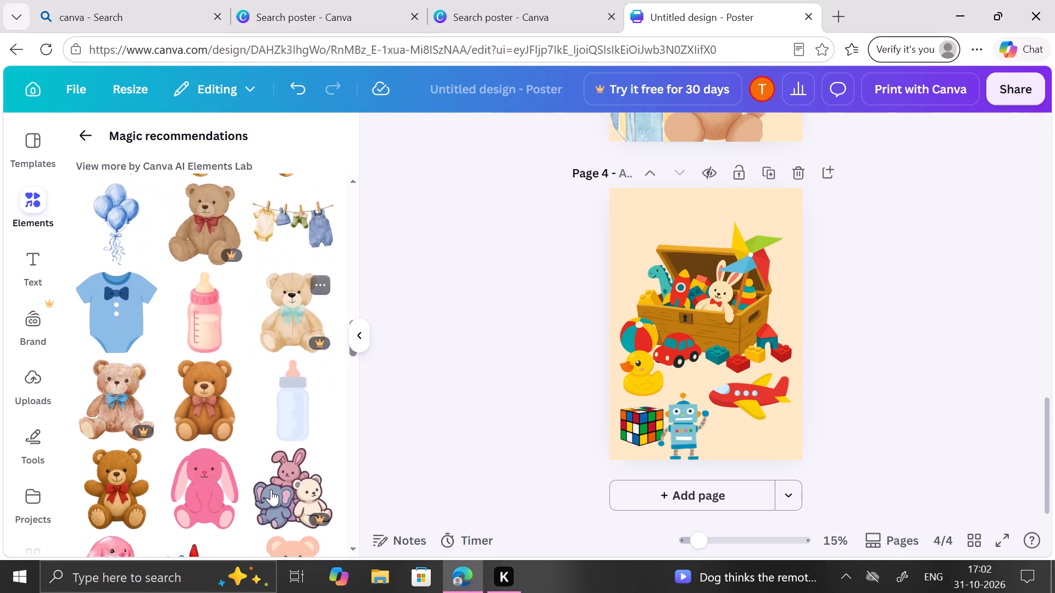
scroll(271, 489, up, 3)
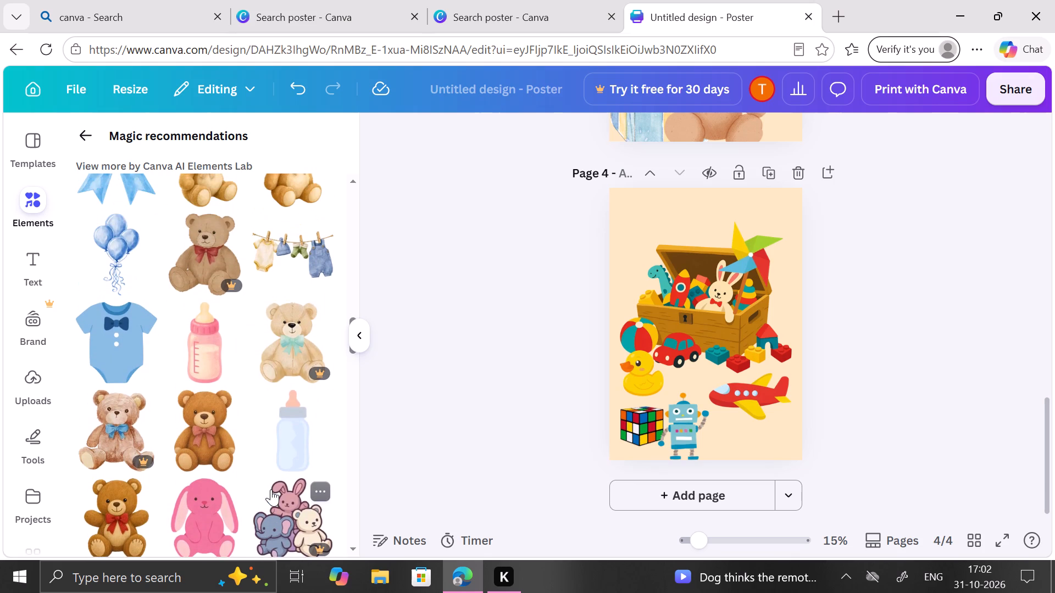
scroll(481, 383, up, 6)
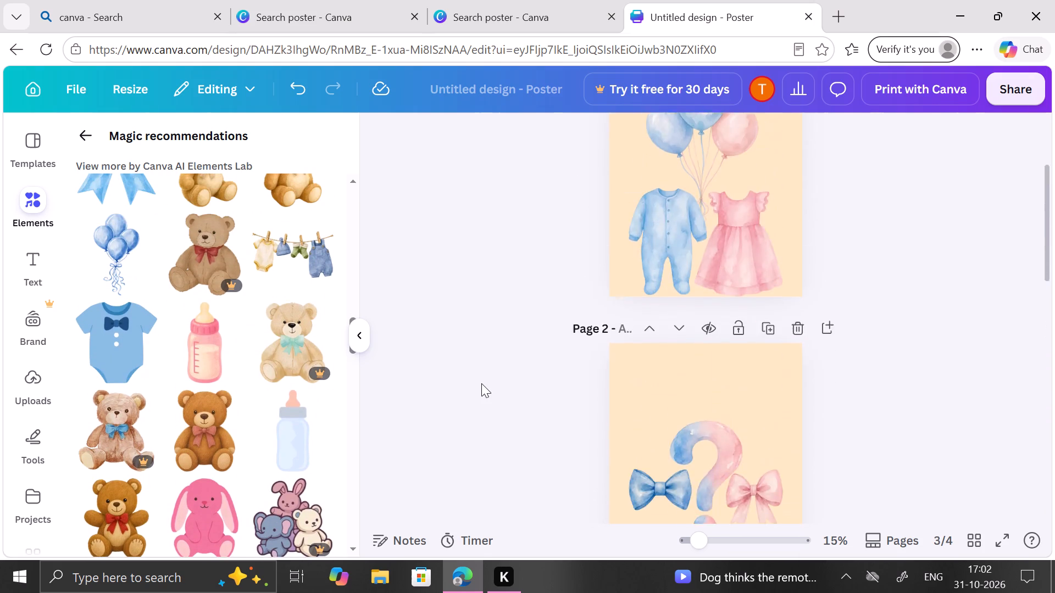
scroll(481, 383, down, 7)
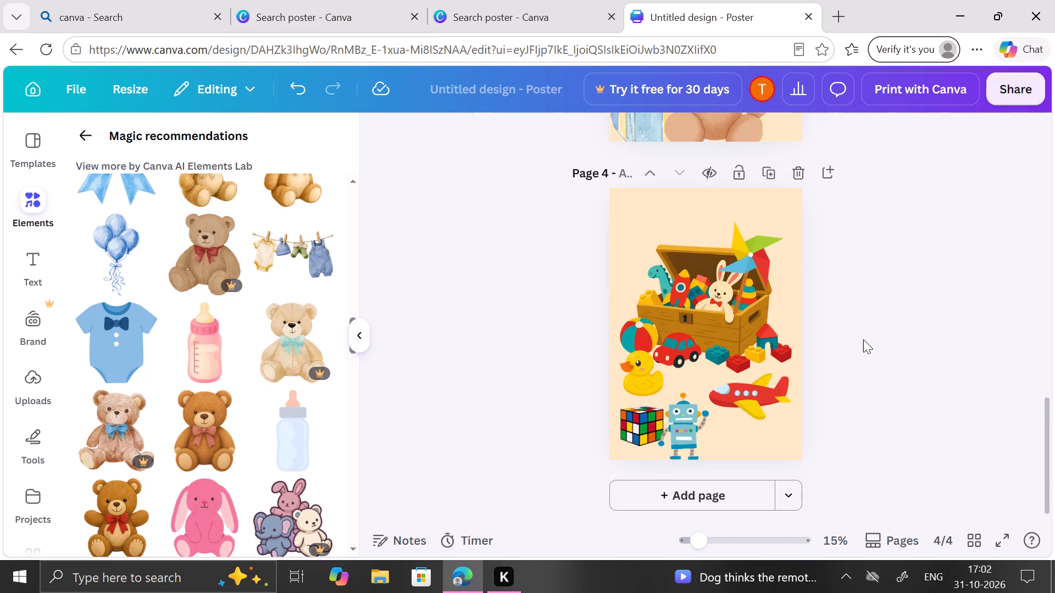
Add the pink baby bottle to page 2 and shrink it to about a third of the page width.
scroll(863, 339, up, 6)
scroll(758, 507, down, 2)
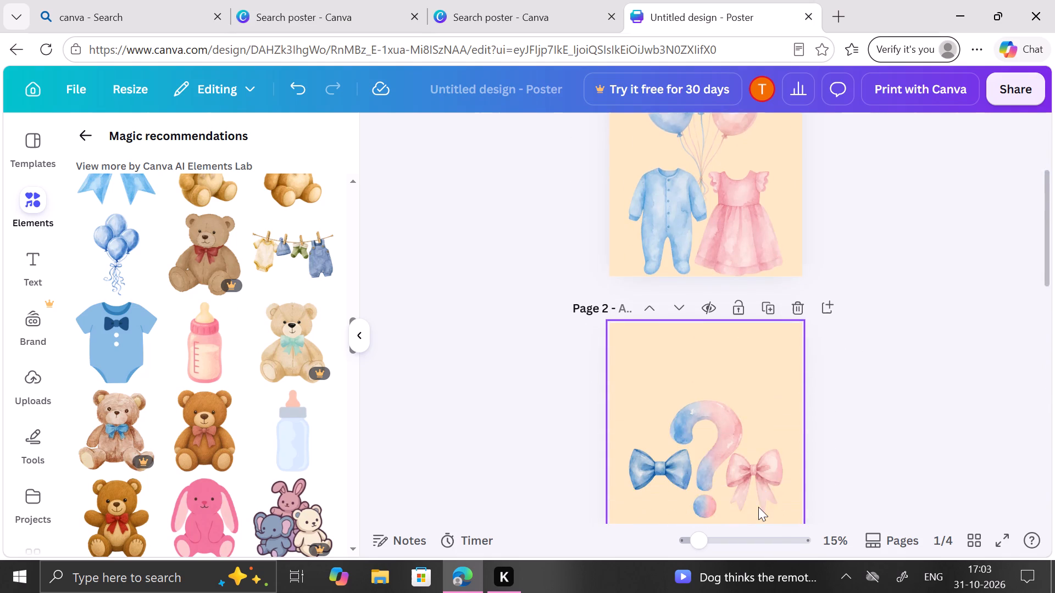
scroll(758, 507, down, 4)
scroll(758, 507, up, 2)
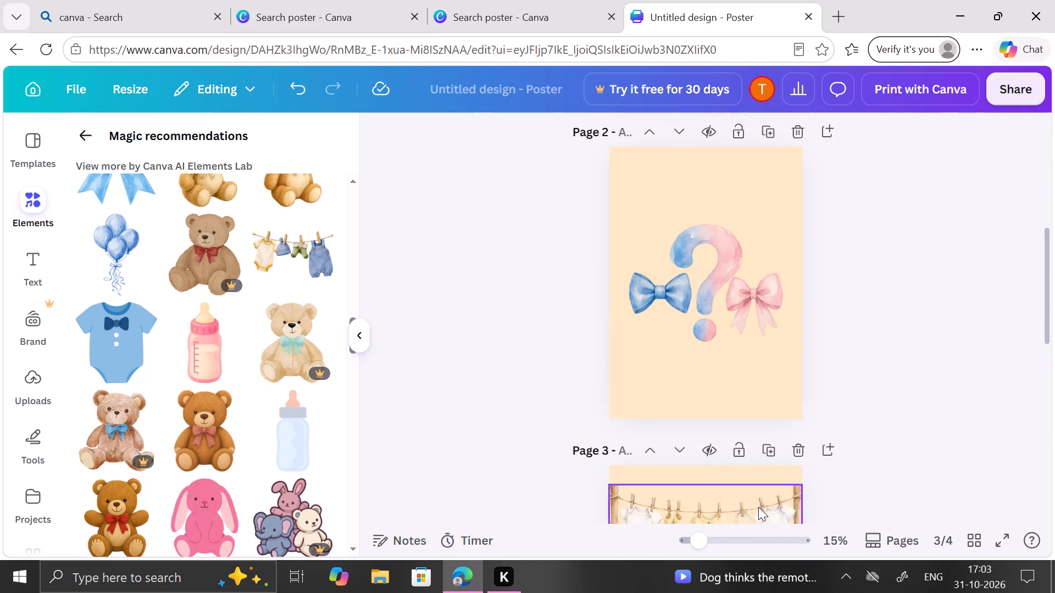
scroll(758, 507, up, 1)
click(745, 445)
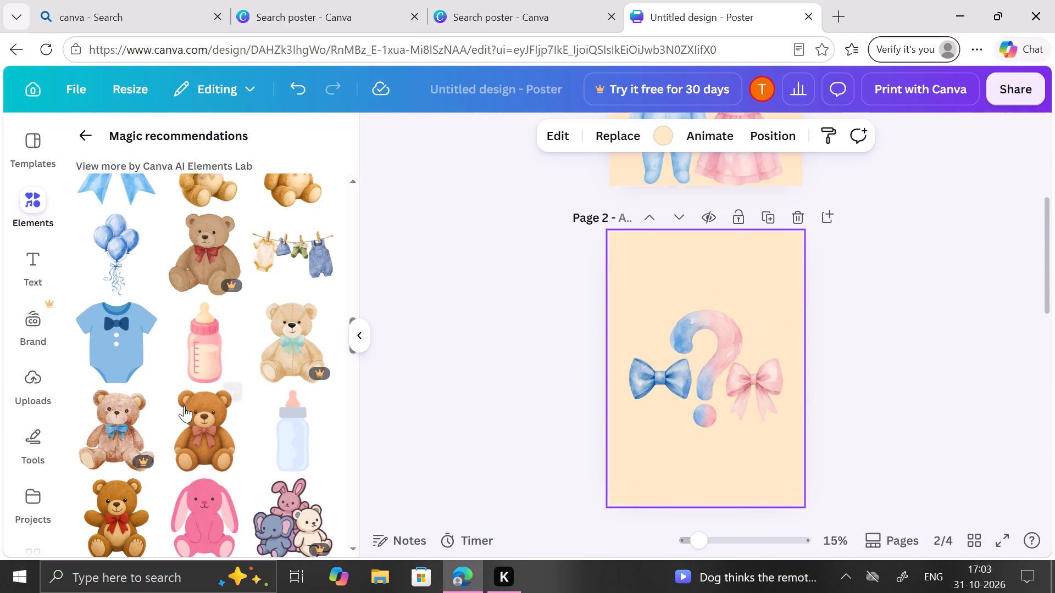
click(198, 350)
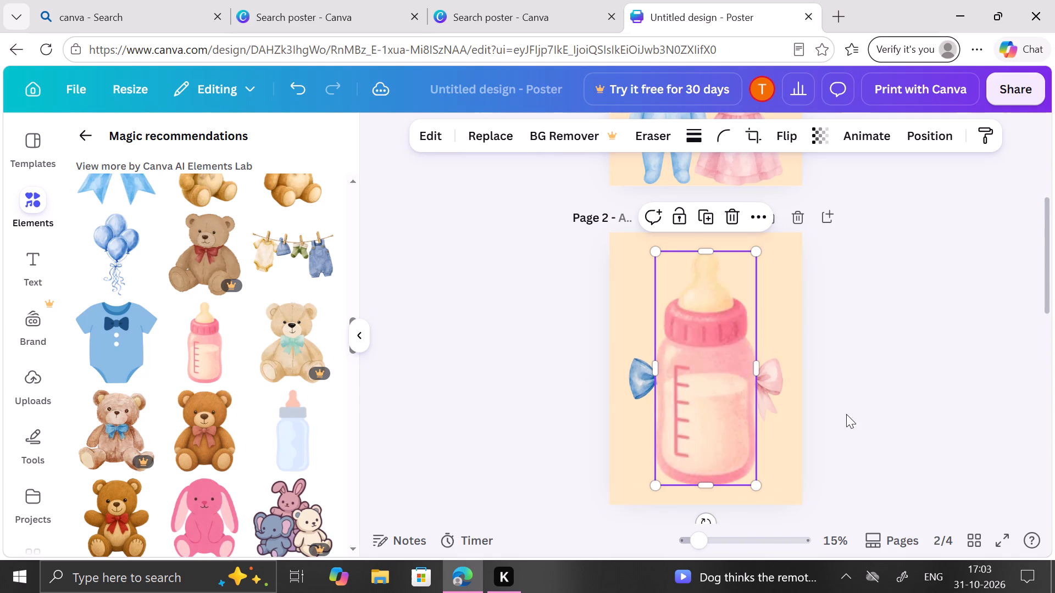
drag(750, 488, 684, 426)
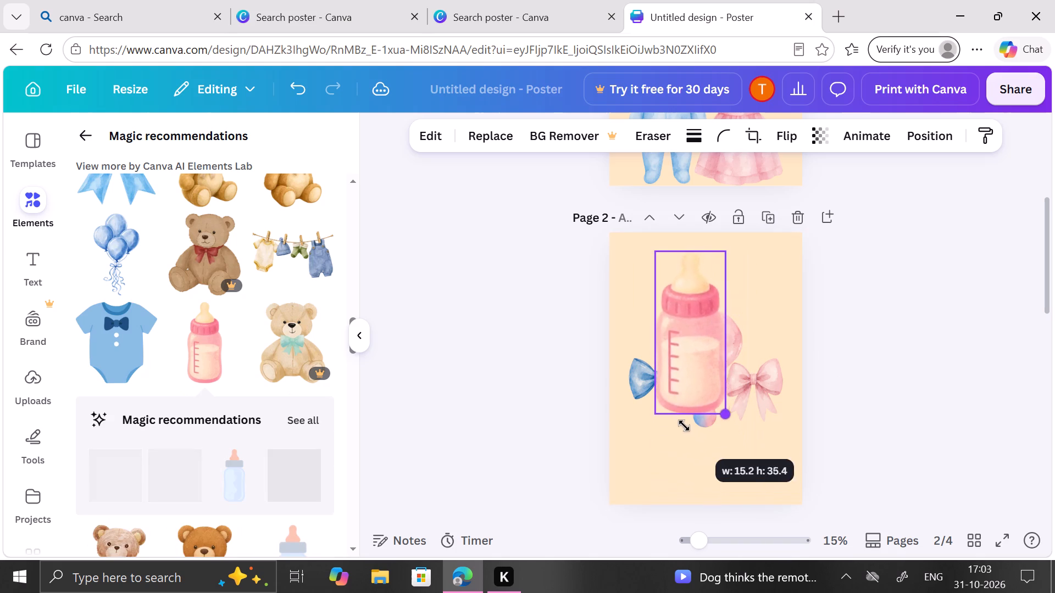
drag(684, 426, 673, 413)
Move the pink bottle to page 2's bottom-left corner and shrink it further to about 27 high.
drag(688, 327, 658, 437)
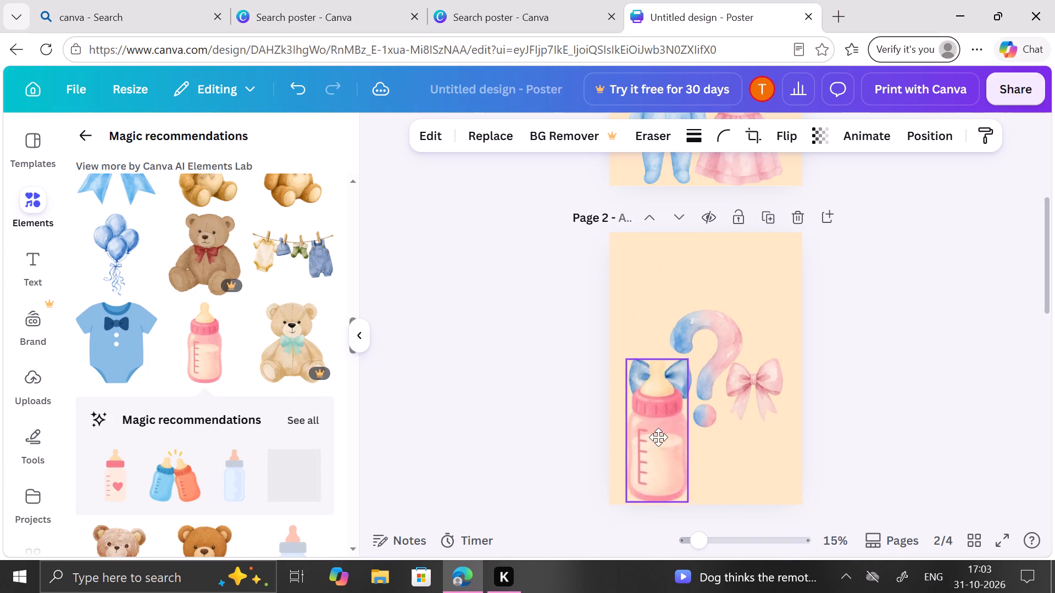
drag(658, 437, 656, 459)
drag(656, 424, 658, 396)
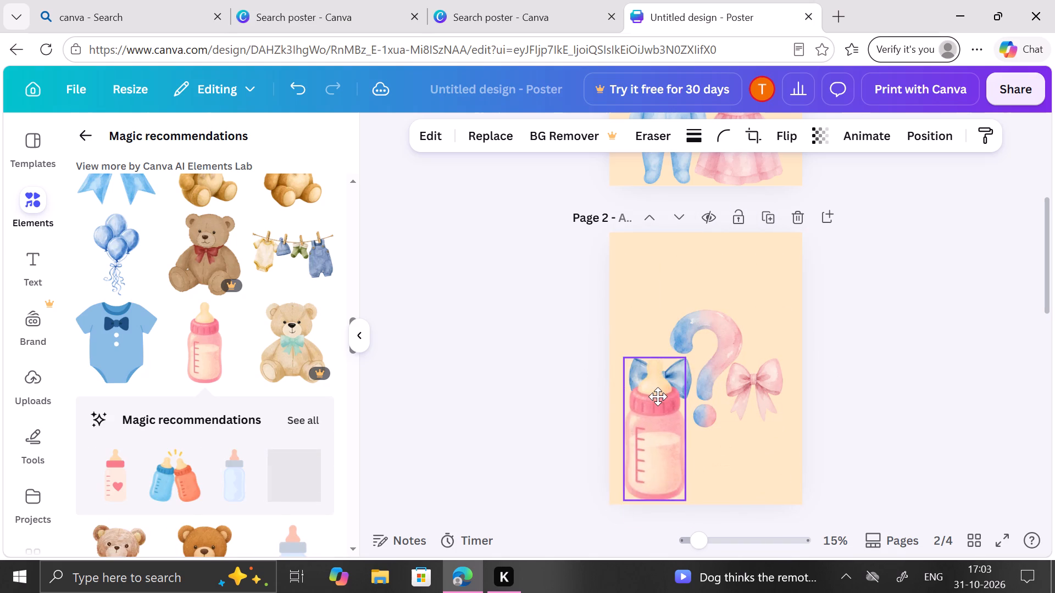
drag(658, 396, 656, 400)
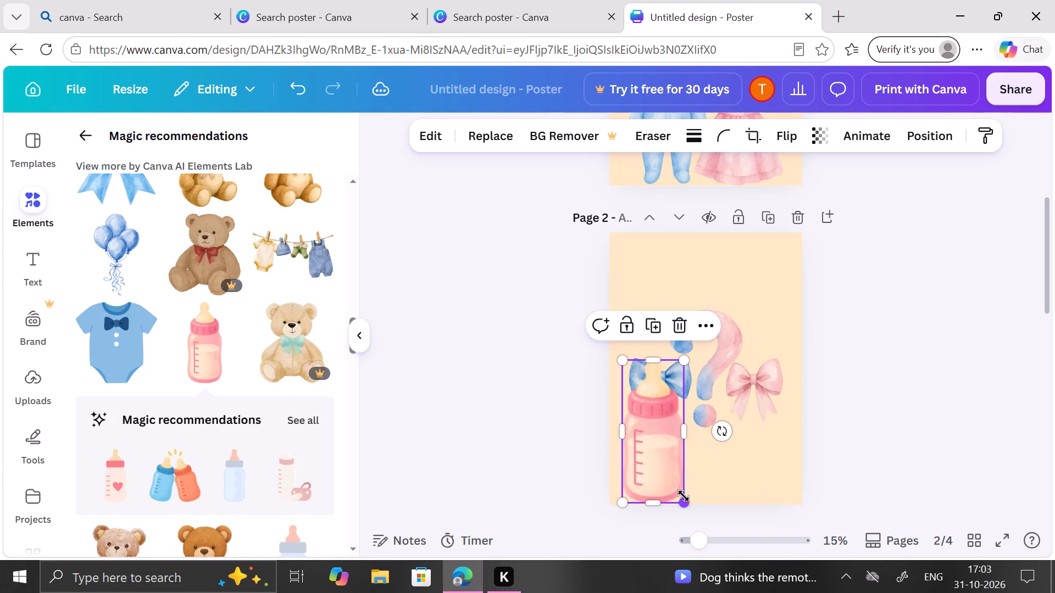
drag(683, 497, 668, 488)
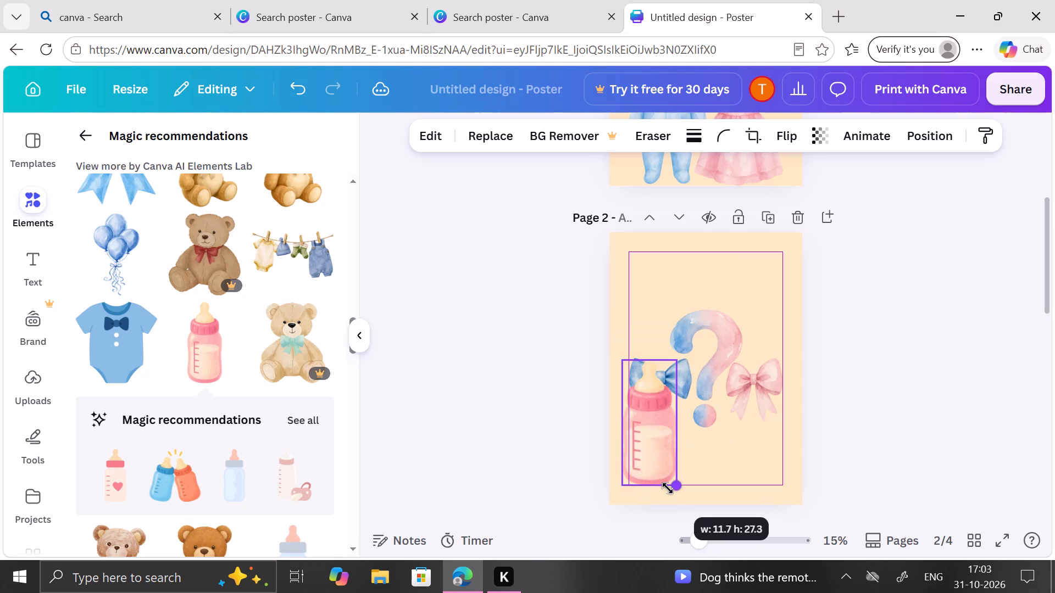
drag(668, 488, 664, 485)
drag(655, 461, 659, 481)
Move the question mark with bows up to the upper part of page 2, centred horizontally above the bottle.
drag(706, 414, 701, 368)
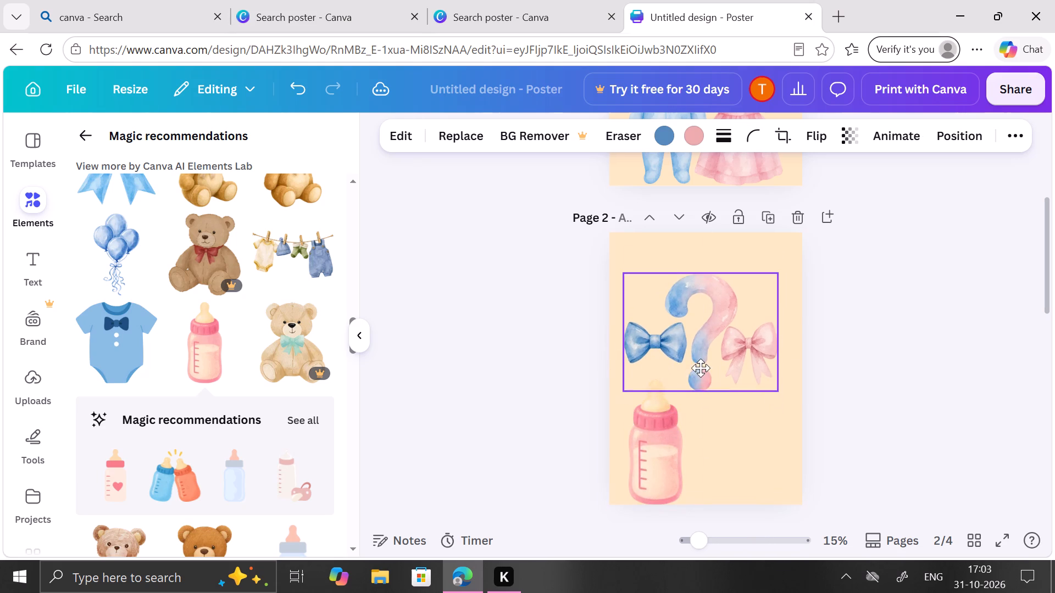
drag(701, 368, 698, 347)
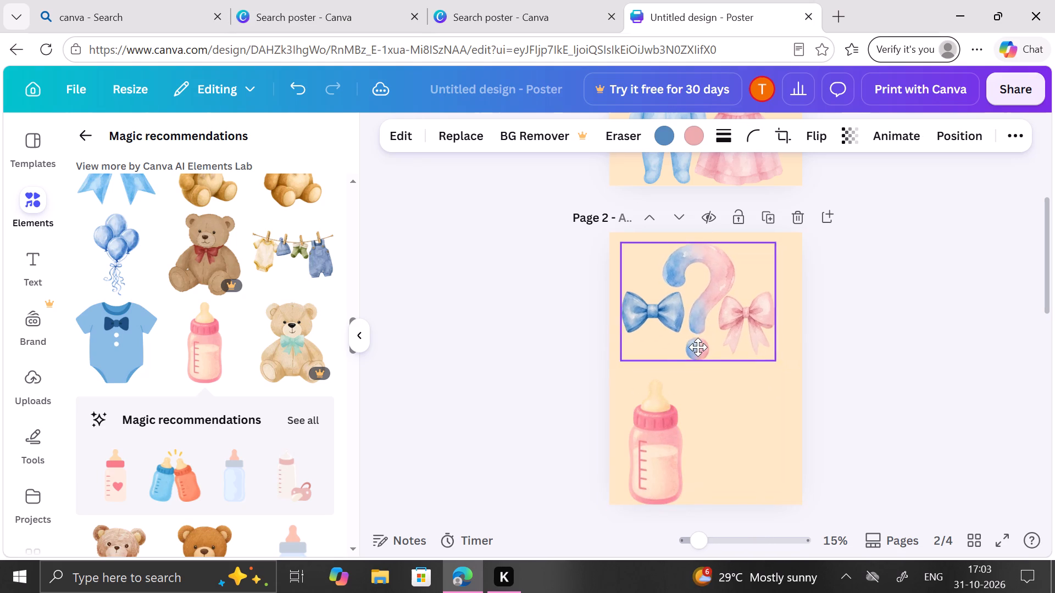
drag(698, 347, 704, 351)
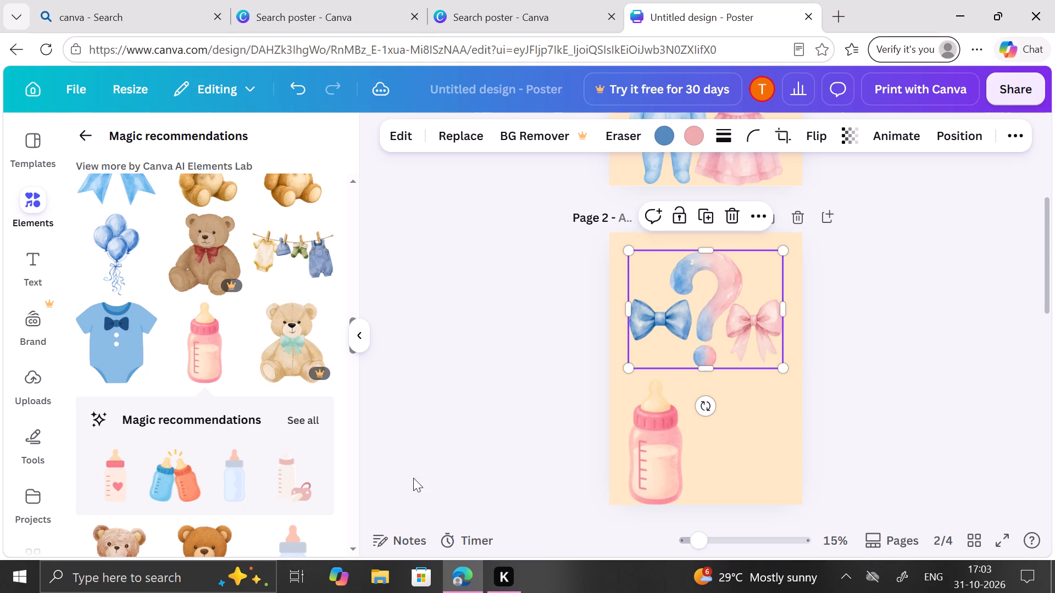
Add the red, yellow and green building bricks to page 4's bottom-right corner, shrunk to about a third of the page width.
scroll(342, 492, down, 5)
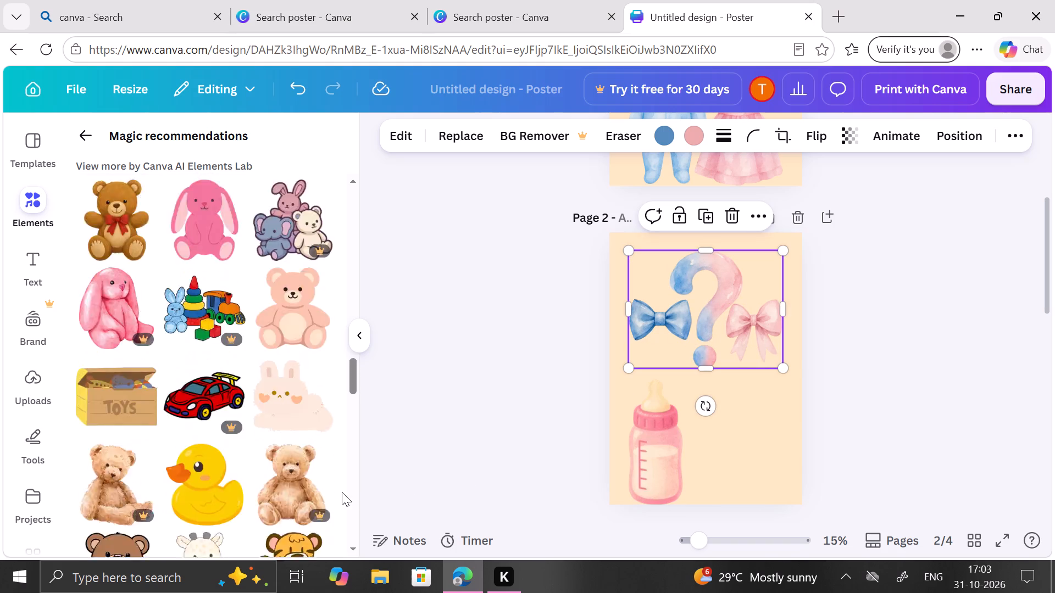
scroll(342, 492, down, 2)
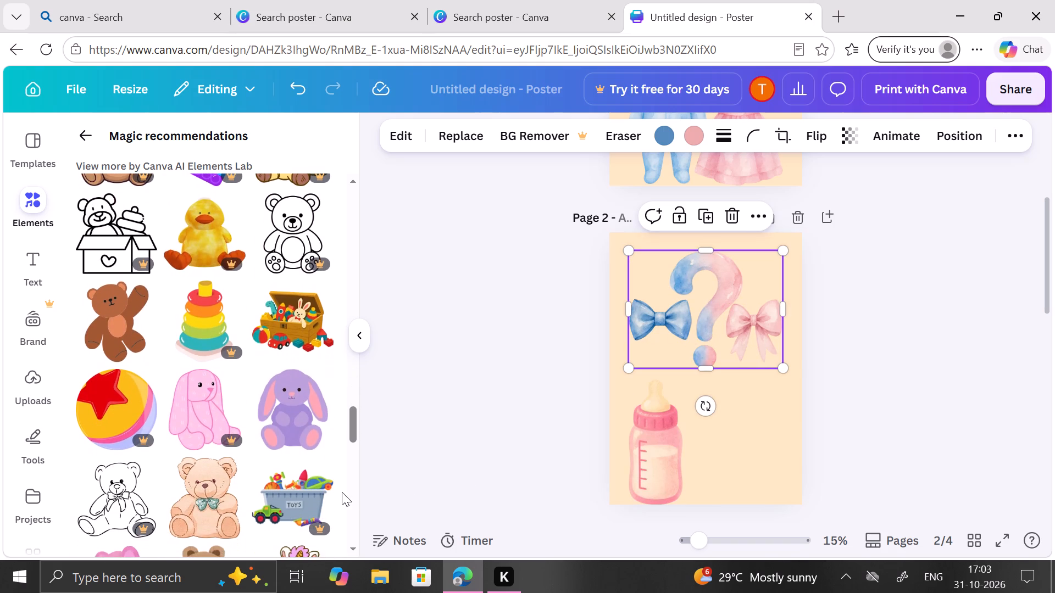
scroll(342, 492, down, 2)
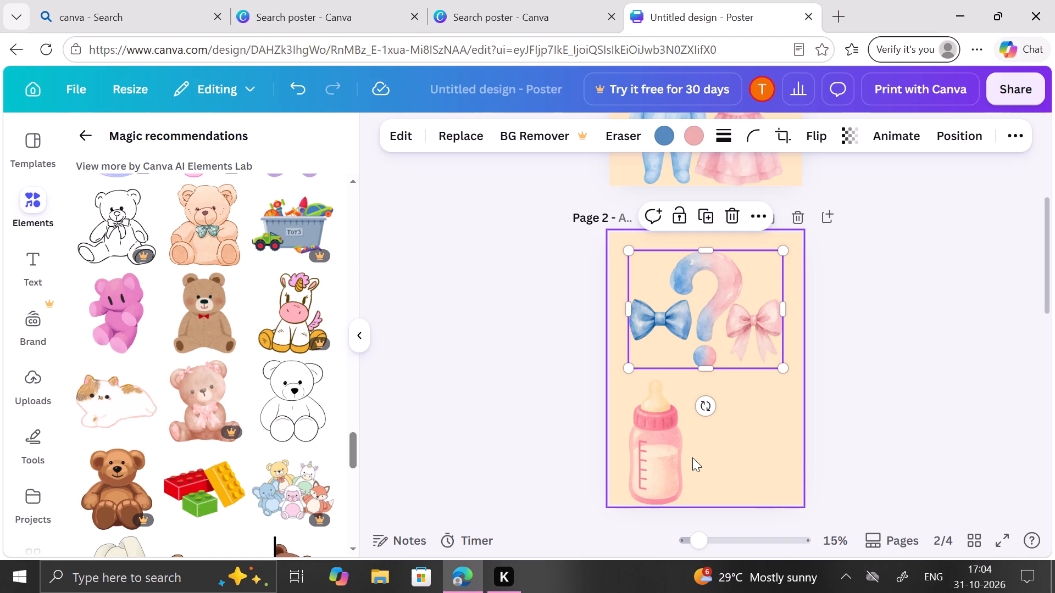
scroll(692, 457, down, 5)
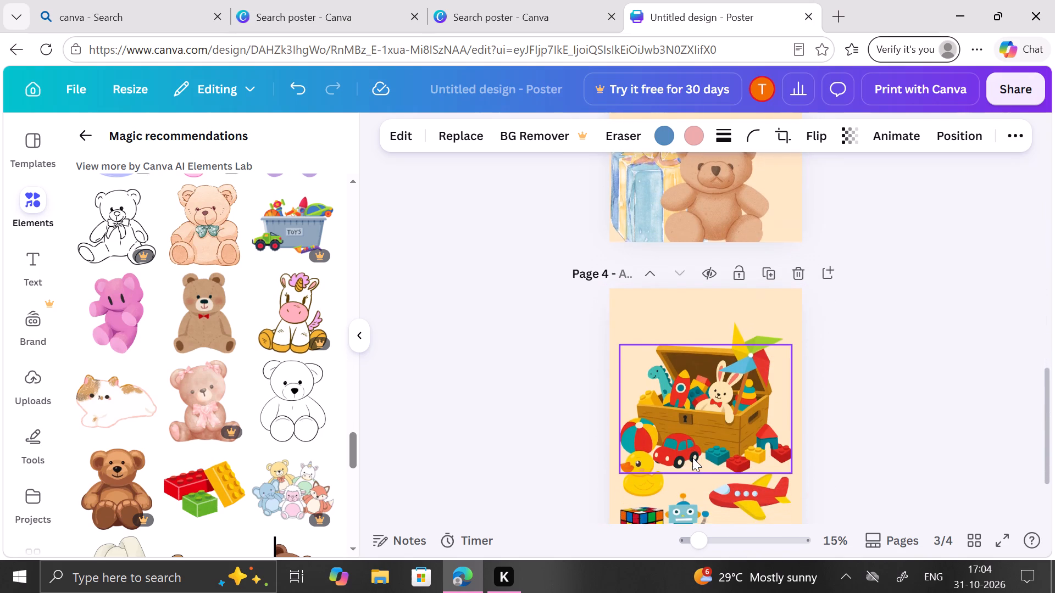
scroll(692, 457, down, 2)
scroll(692, 457, up, 1)
scroll(692, 457, down, 3)
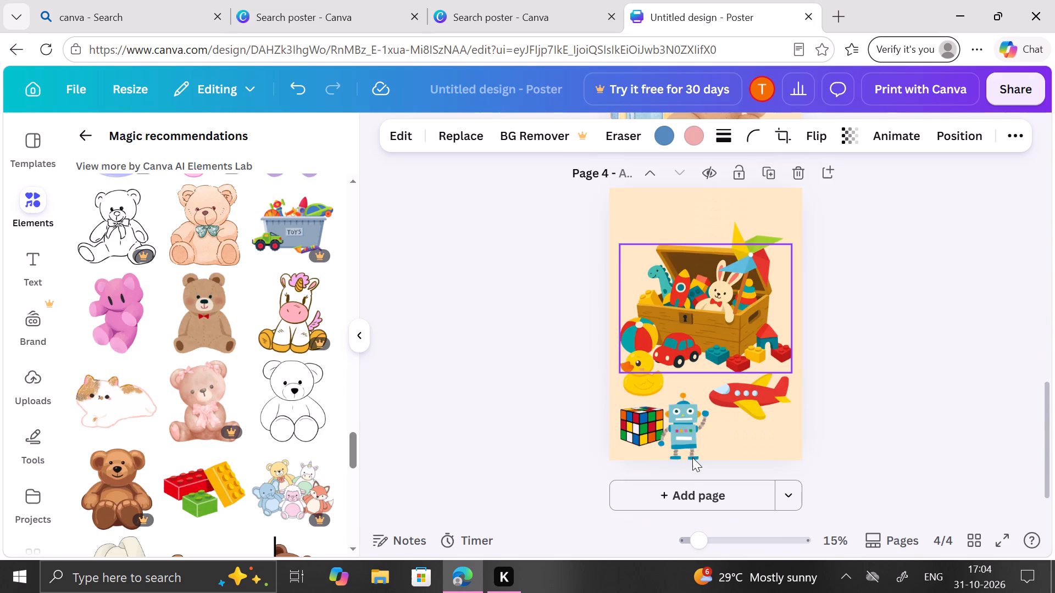
click(187, 491)
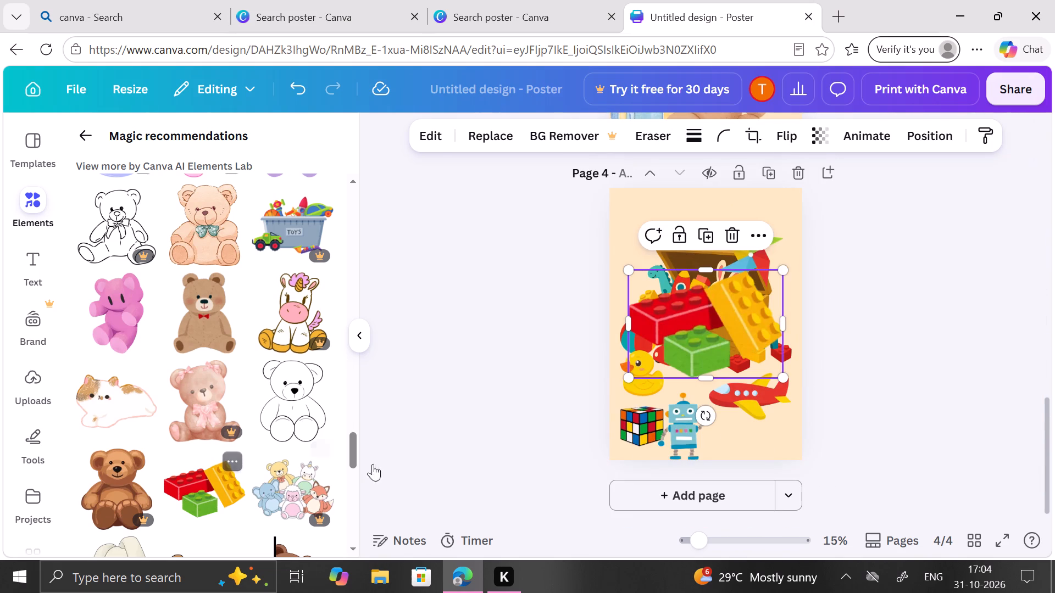
drag(782, 374, 707, 332)
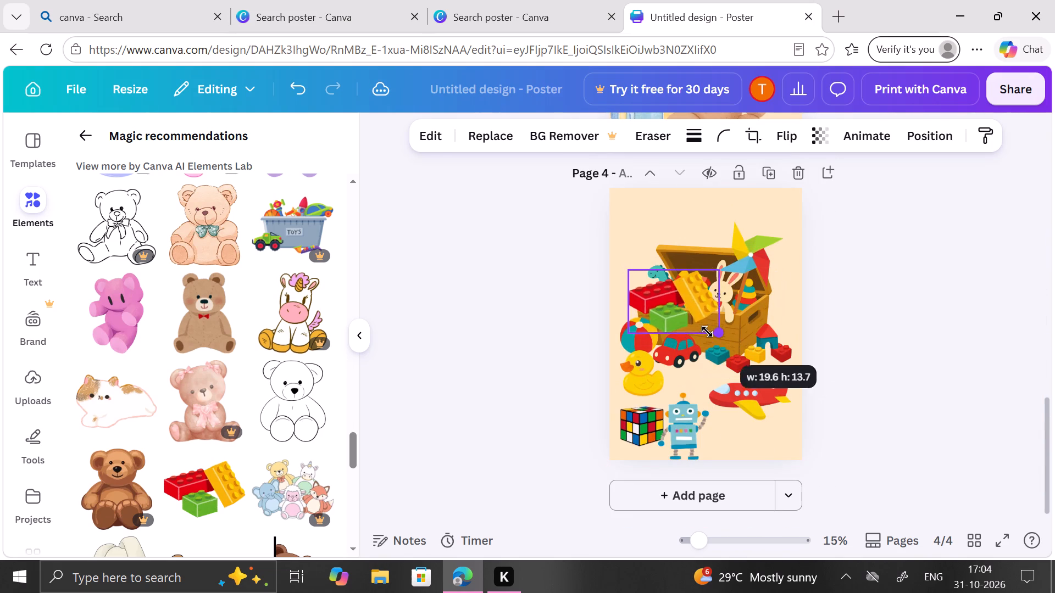
drag(707, 332, 687, 318)
drag(653, 282, 750, 437)
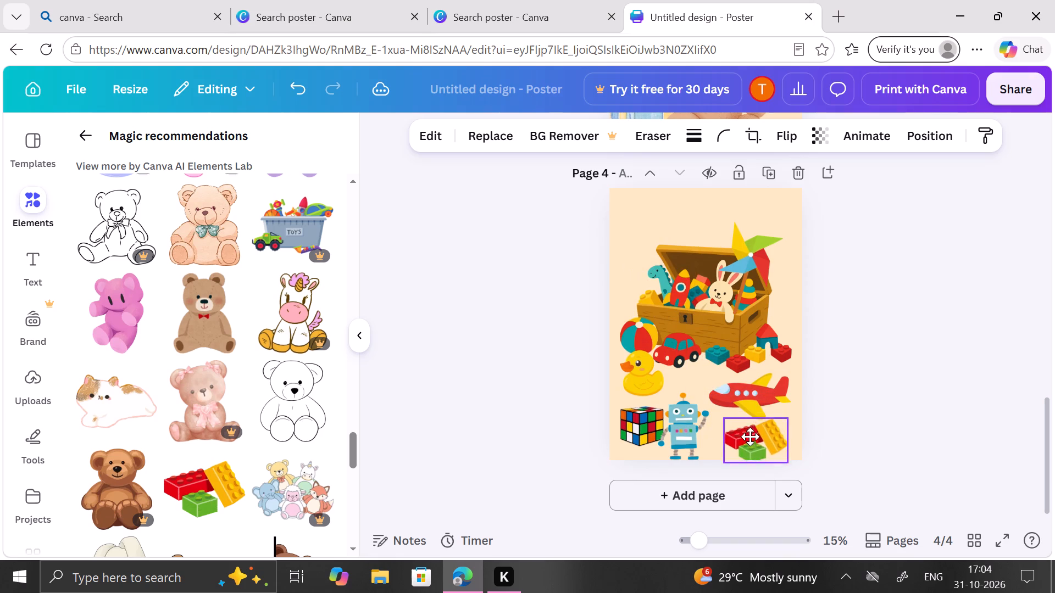
drag(750, 437, 752, 424)
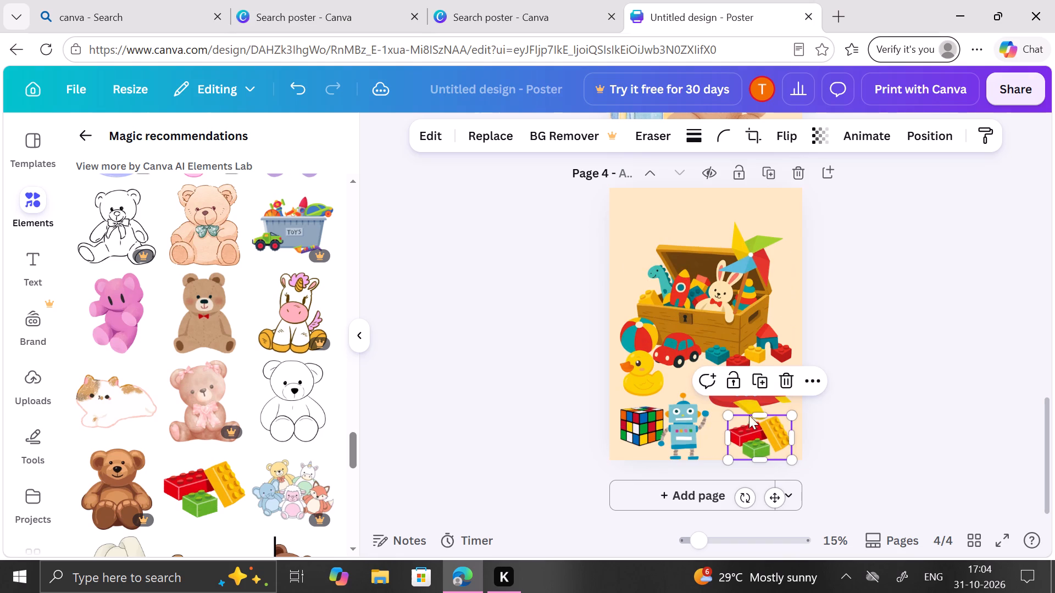
Shift the red airplane on page 4 slightly up and left, clear of the building bricks.
drag(747, 404, 738, 401)
click(815, 381)
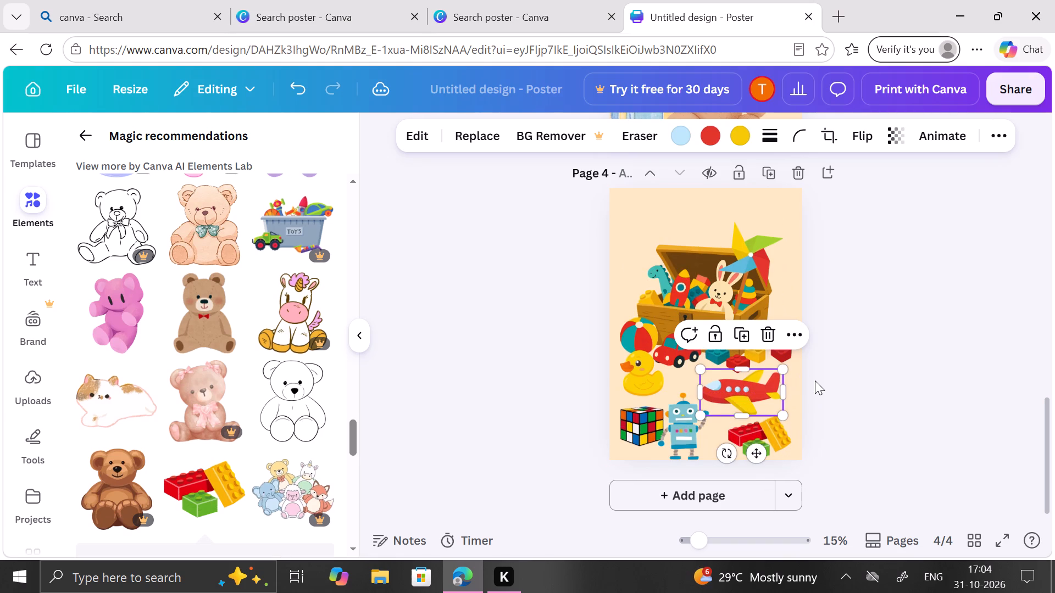
Look through the recommended elements for further items and review the layouts of pages 2 and 3.
scroll(308, 427, down, 1)
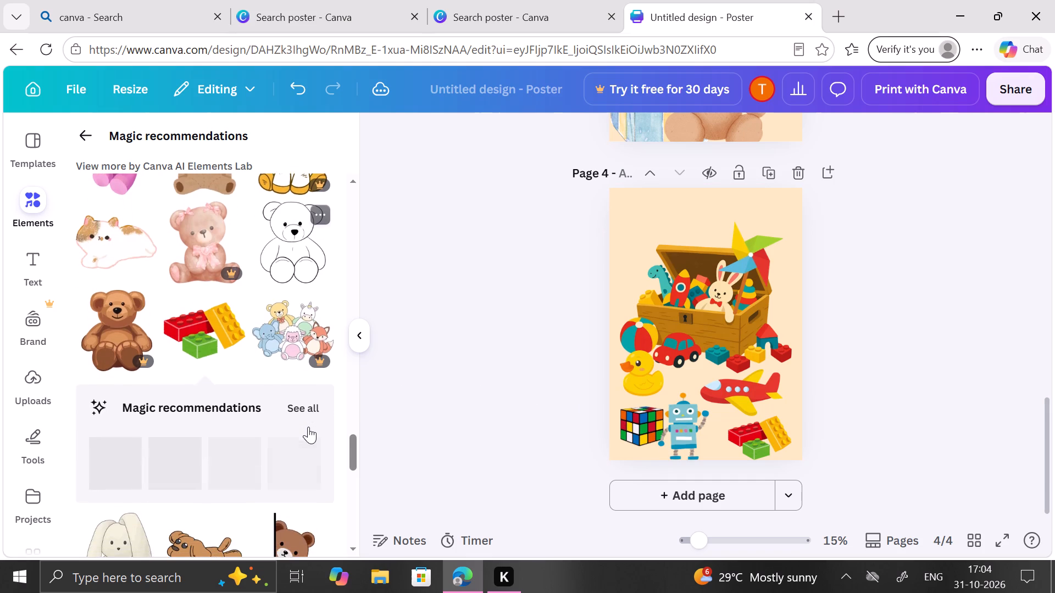
scroll(308, 427, down, 4)
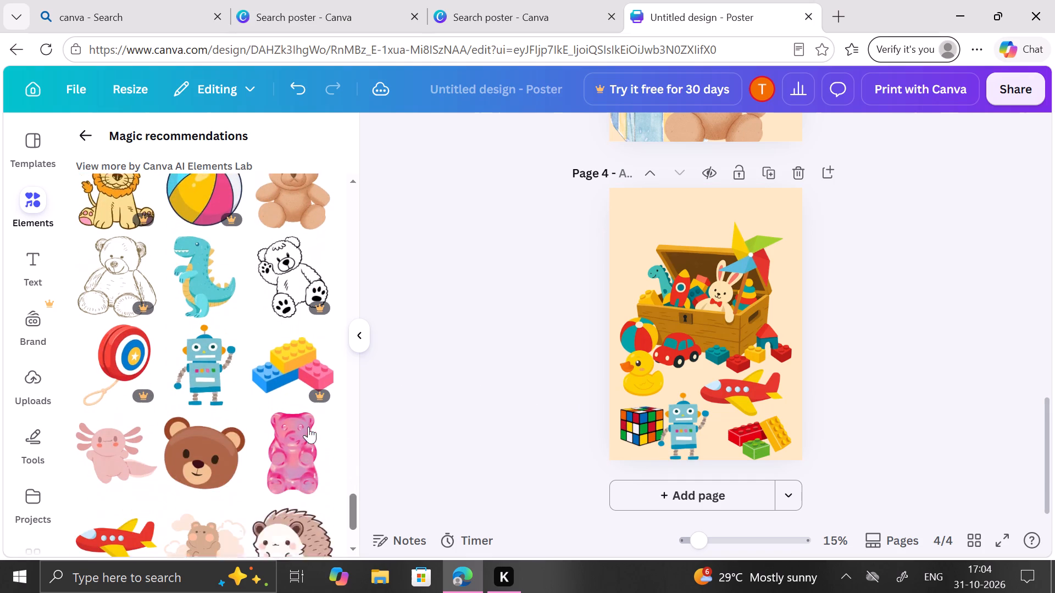
scroll(308, 427, down, 2)
scroll(308, 427, up, 9)
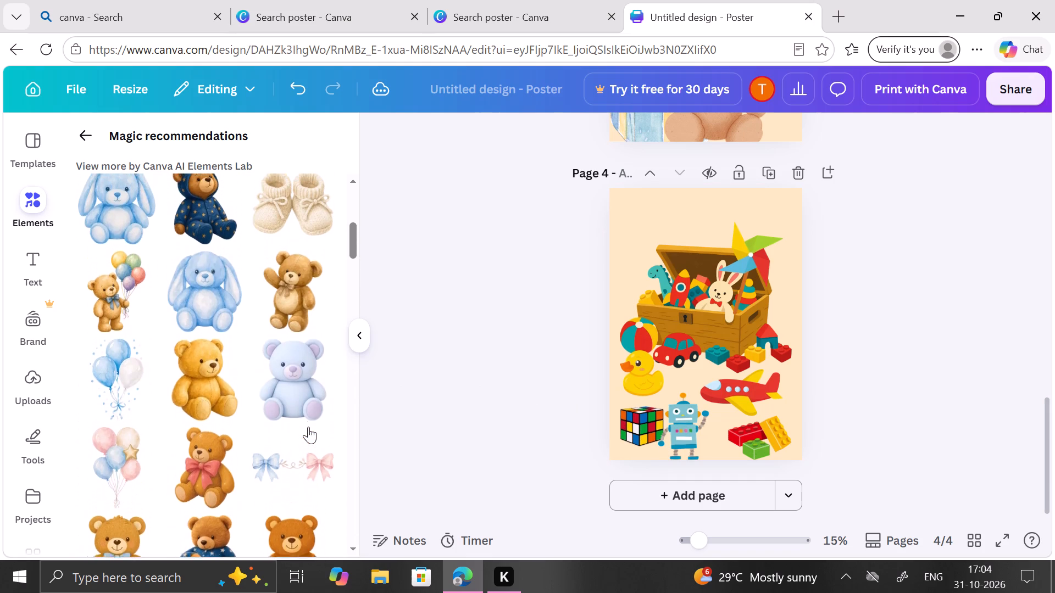
scroll(308, 427, up, 3)
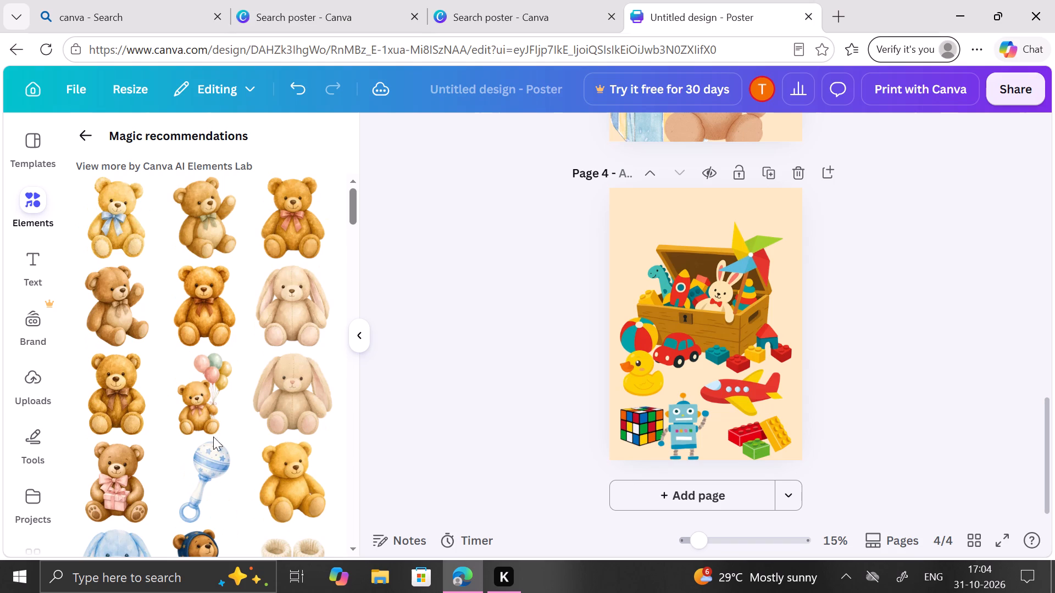
click(390, 427)
scroll(891, 358, up, 3)
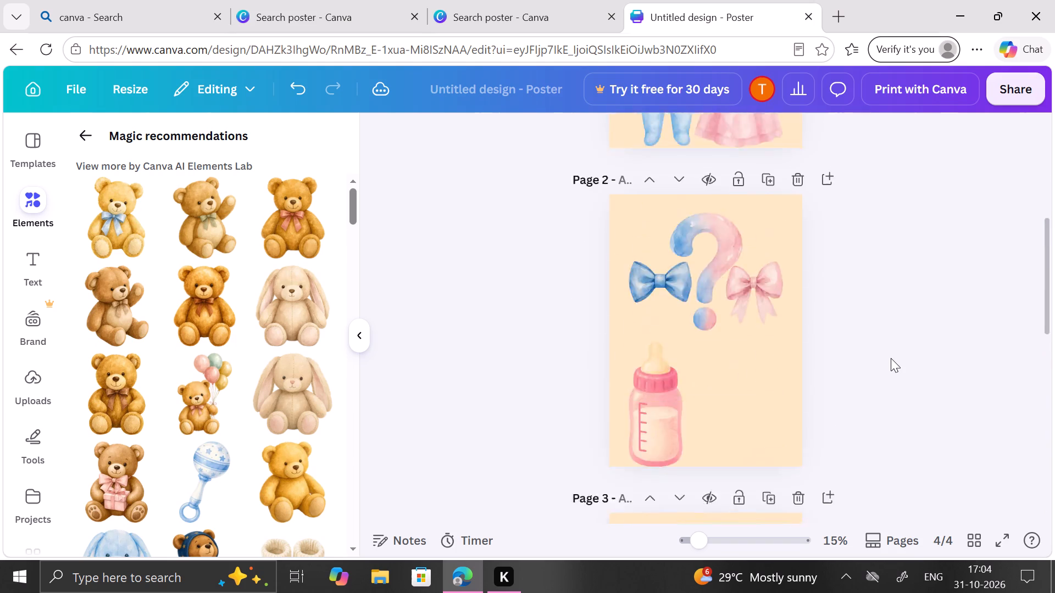
scroll(891, 358, up, 1)
scroll(891, 358, down, 4)
scroll(891, 358, up, 1)
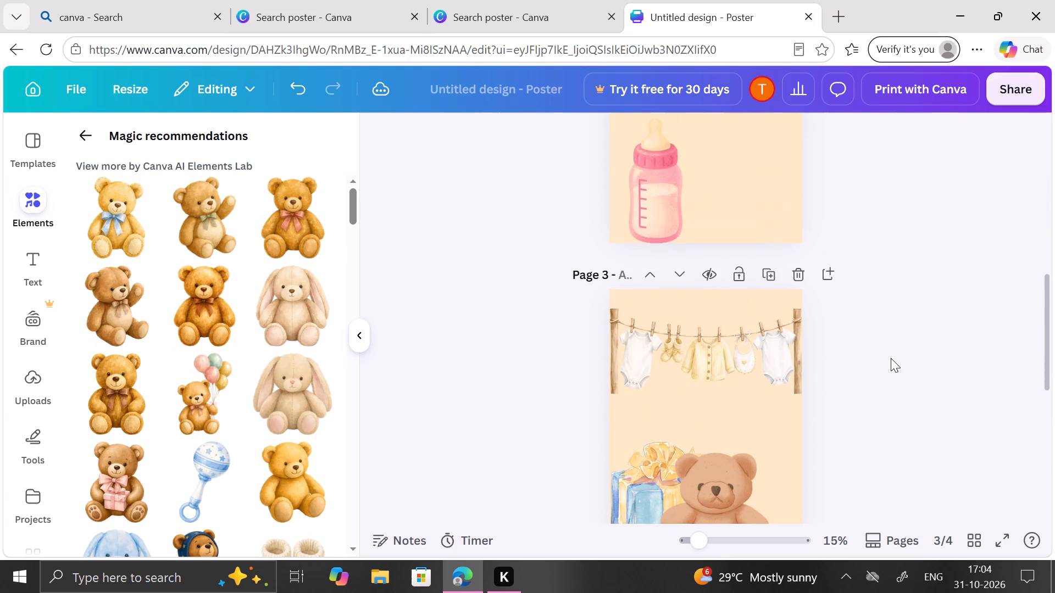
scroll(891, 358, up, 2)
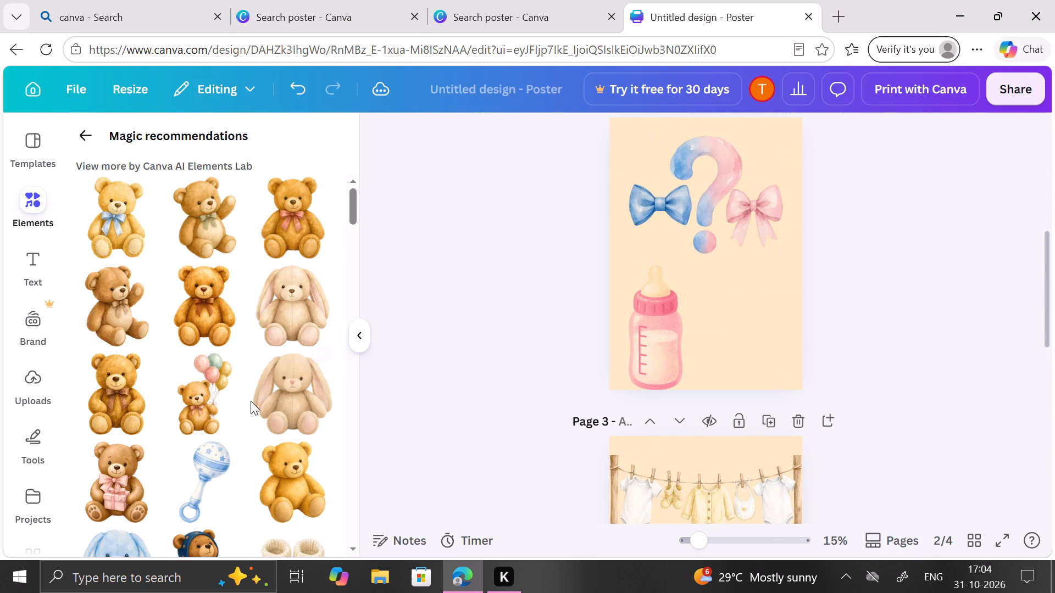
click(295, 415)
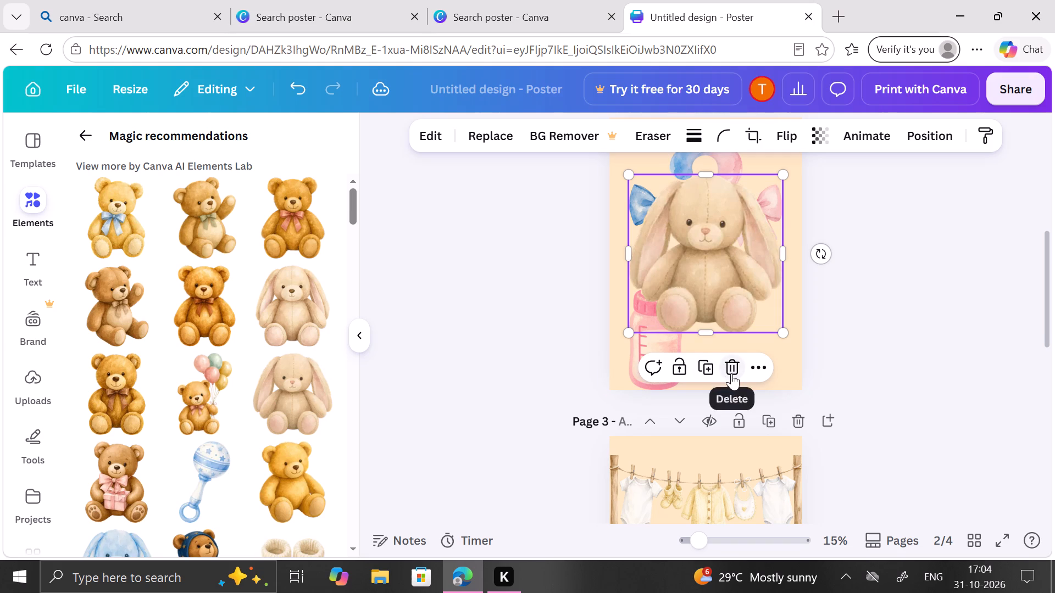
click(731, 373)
Add the cream knitted booties to page 2, shrunk to about half the page width, beside the bottle at the bottom edge.
scroll(296, 491, down, 2)
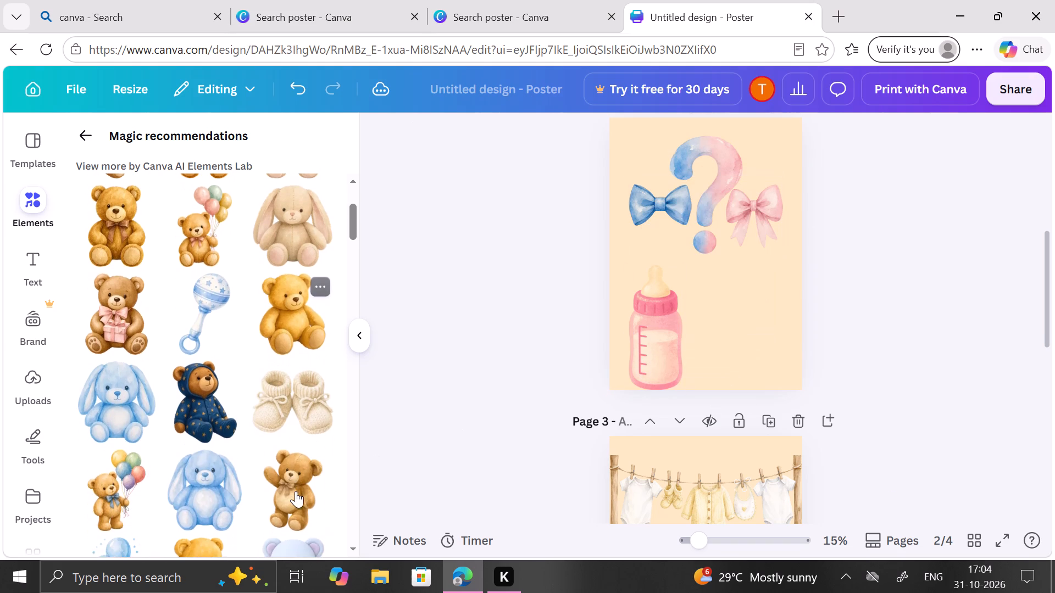
click(293, 416)
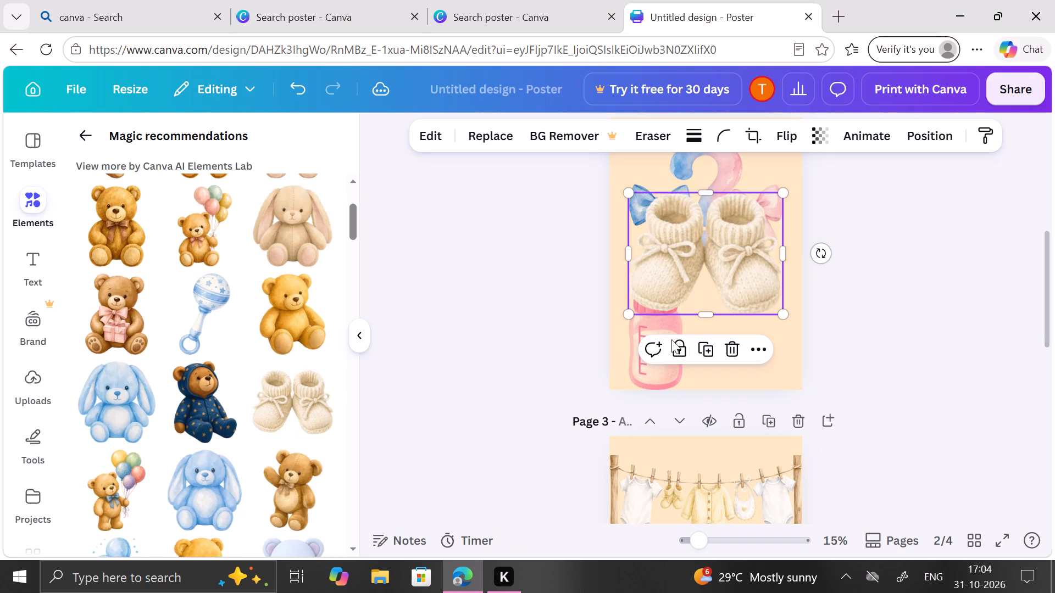
drag(784, 315, 736, 287)
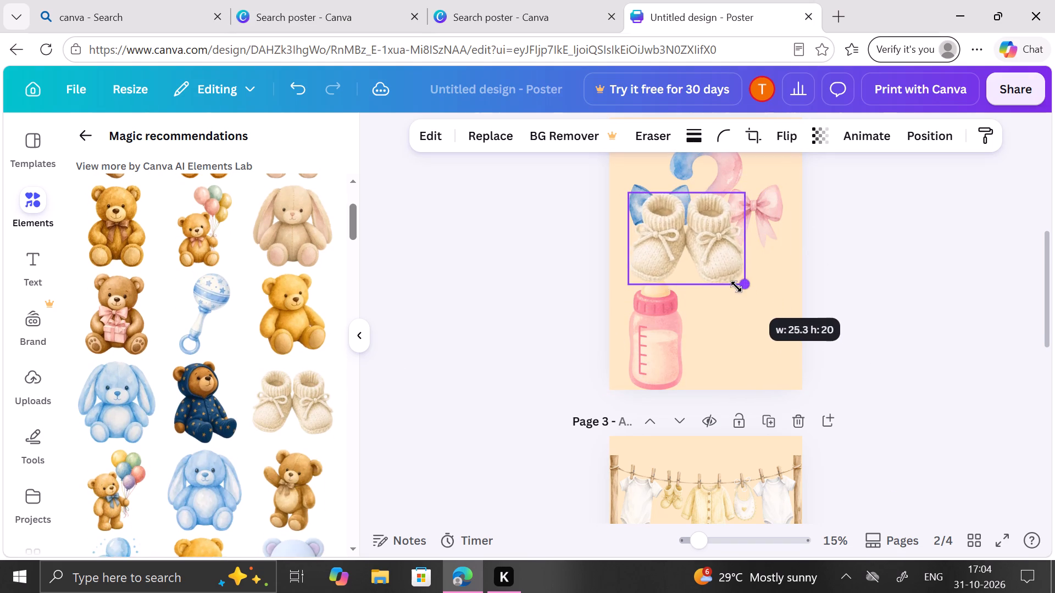
drag(736, 287, 730, 284)
drag(706, 248, 766, 366)
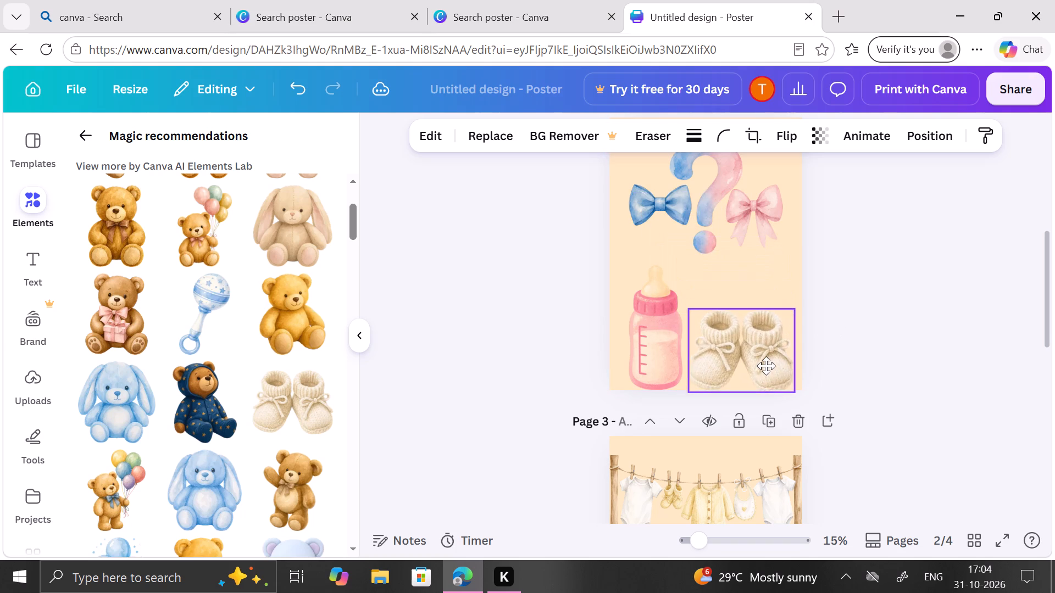
drag(766, 366, 766, 367)
drag(789, 395, 781, 391)
drag(763, 378, 751, 378)
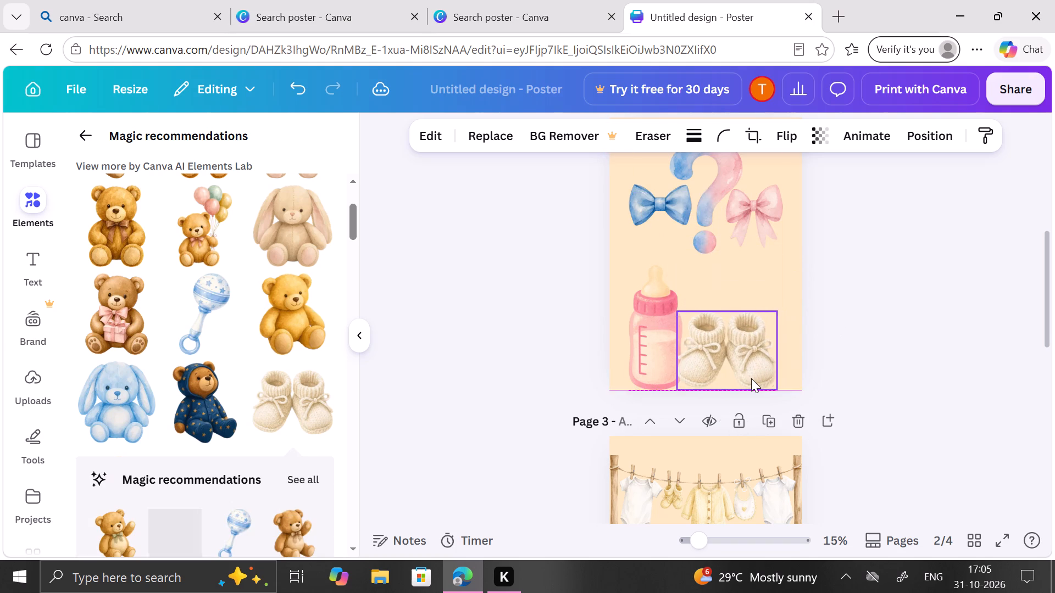
drag(751, 378, 746, 379)
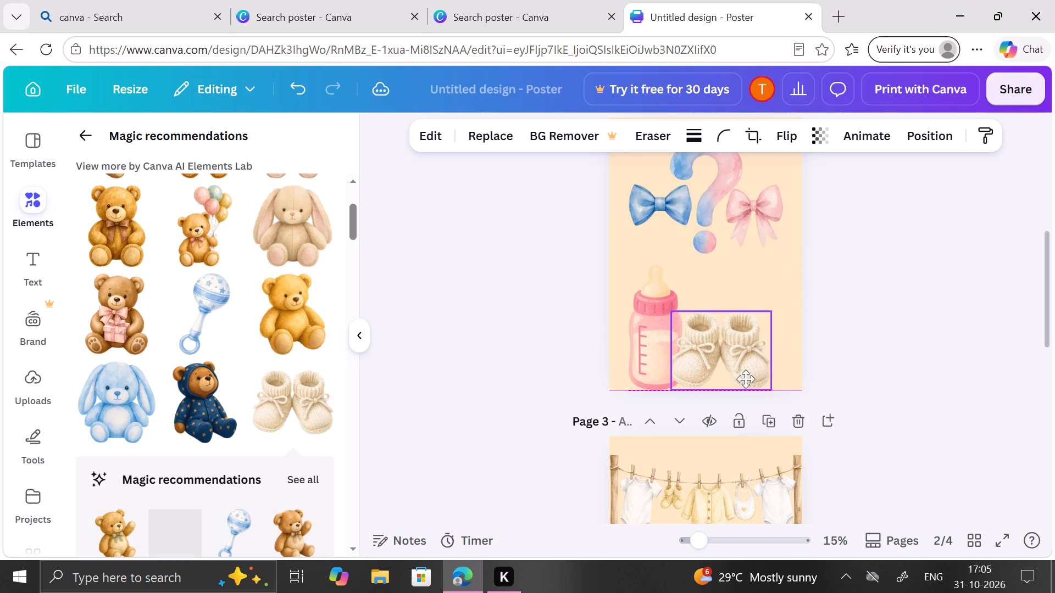
drag(746, 379, 746, 384)
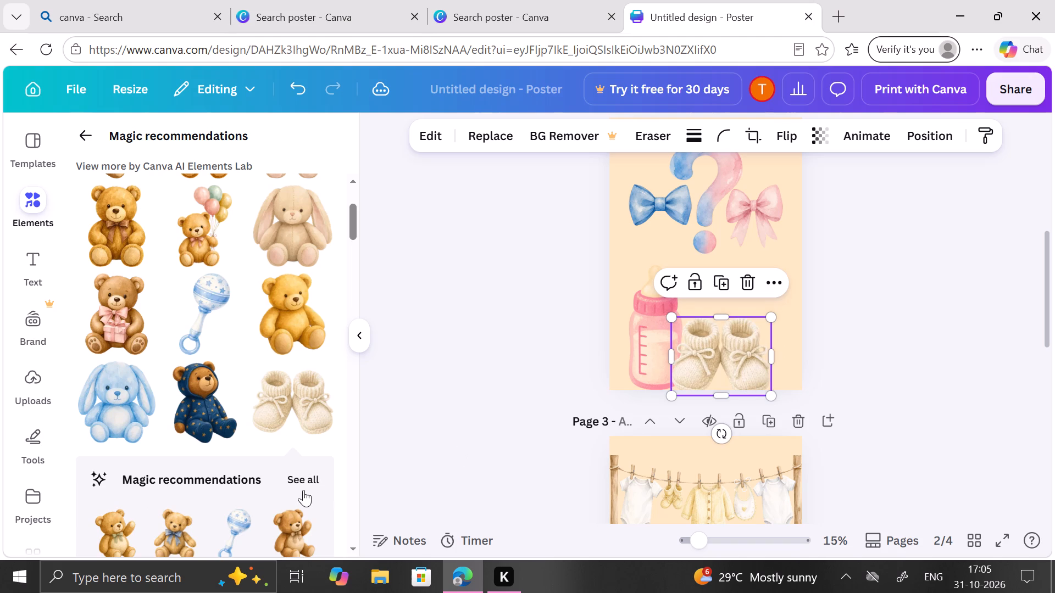
Add a blank page directly after page 3.
scroll(303, 490, down, 1)
scroll(303, 490, up, 2)
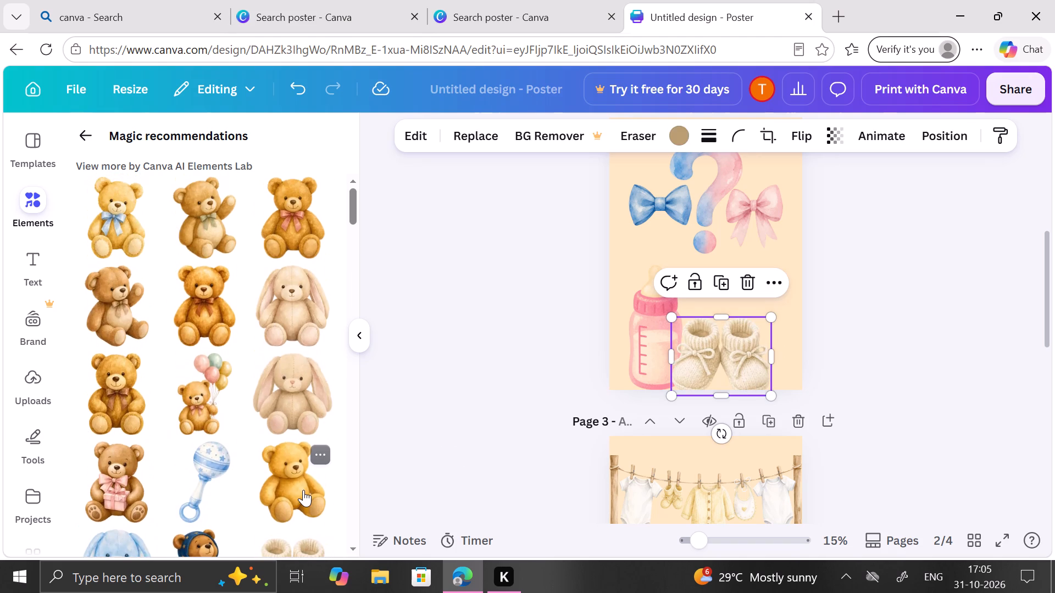
scroll(303, 490, down, 5)
click(839, 418)
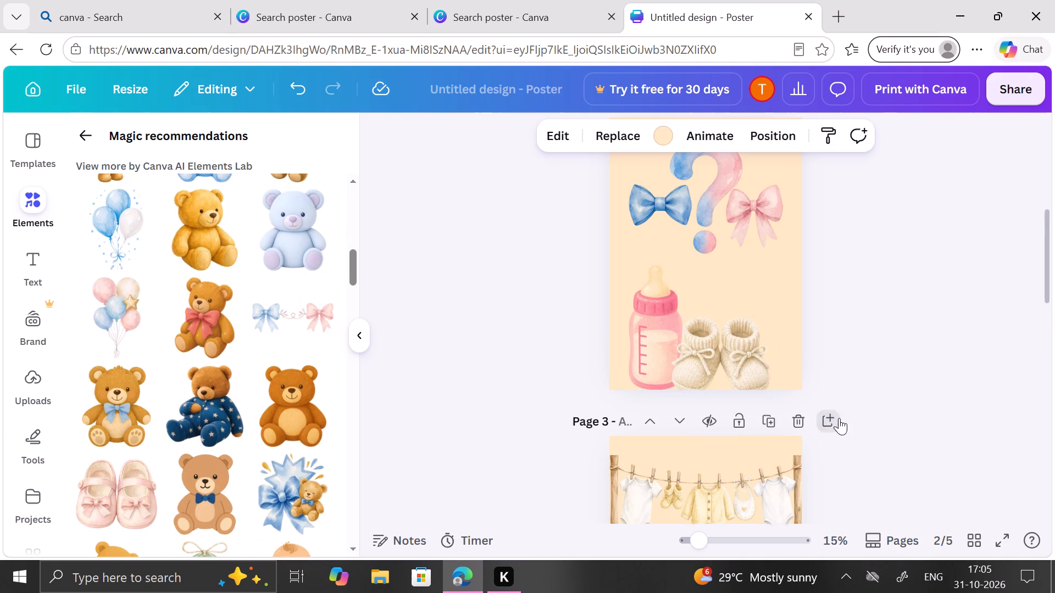
Add a default heading text box to page 1, over the balloon strings.
scroll(601, 459, up, 2)
scroll(601, 459, down, 2)
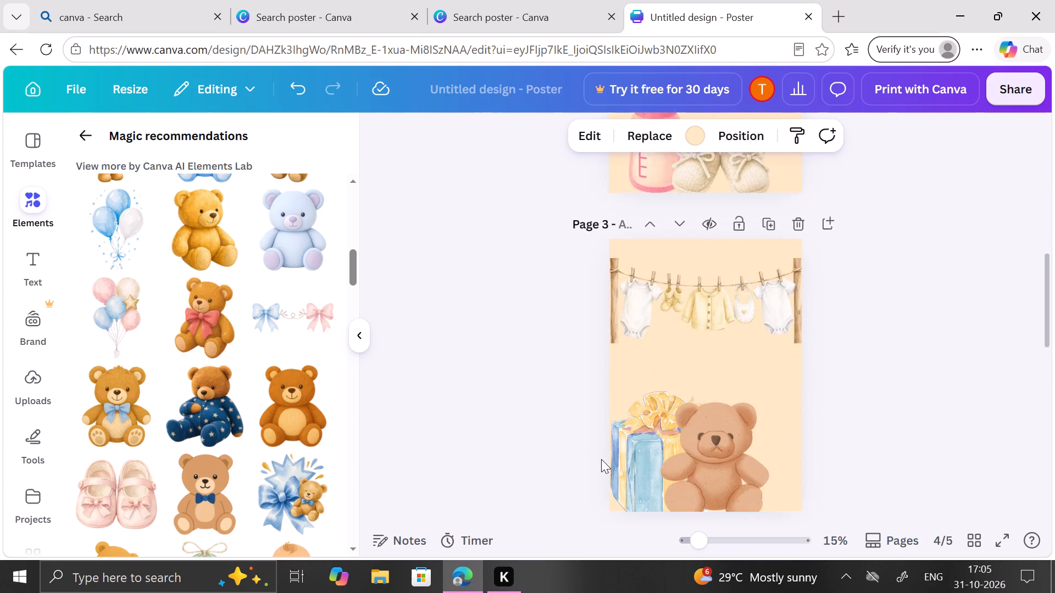
scroll(601, 459, up, 4)
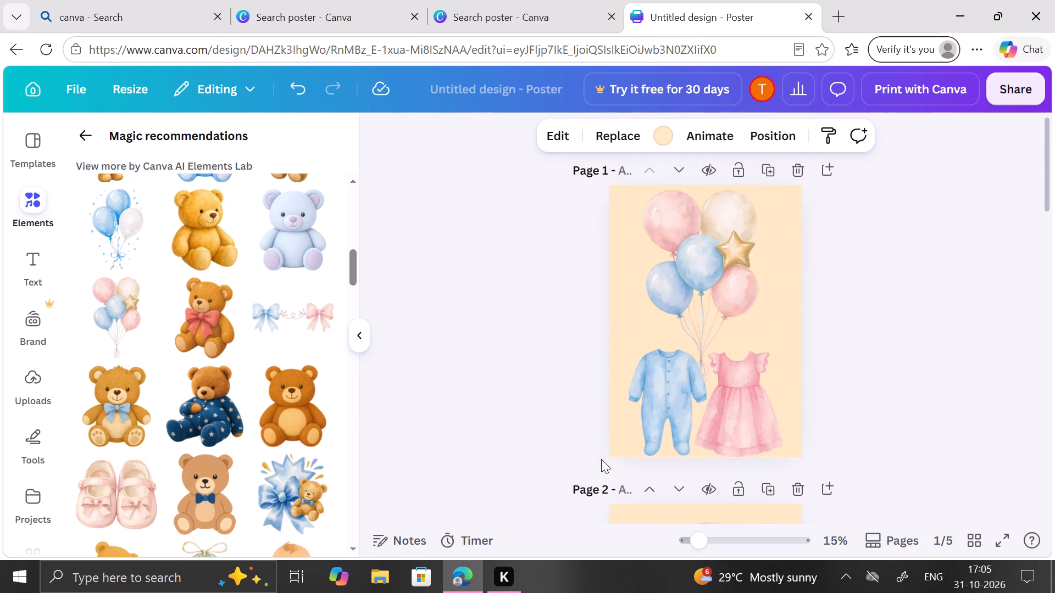
click(575, 137)
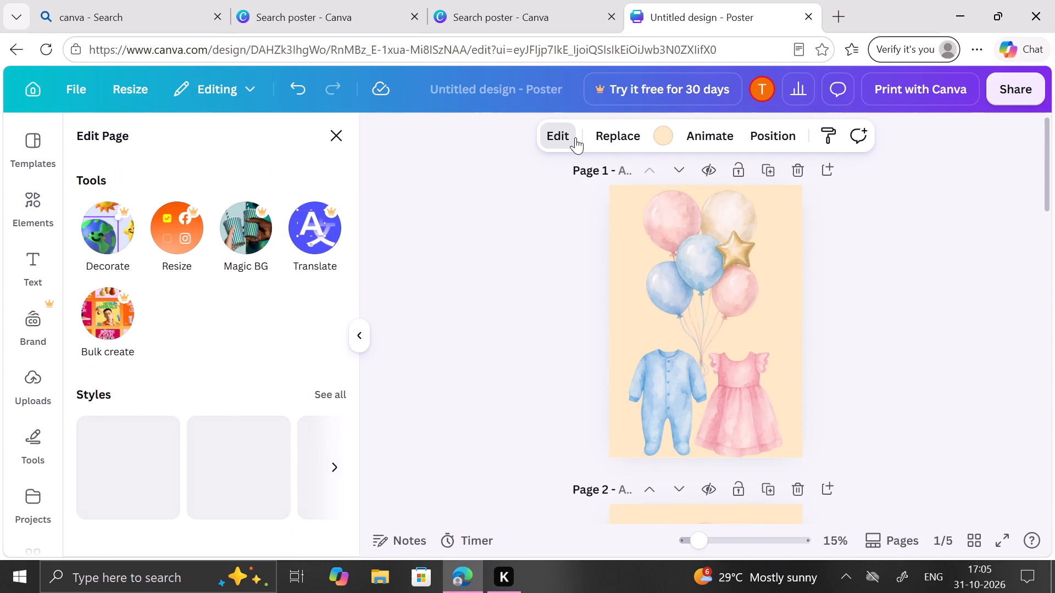
click(39, 259)
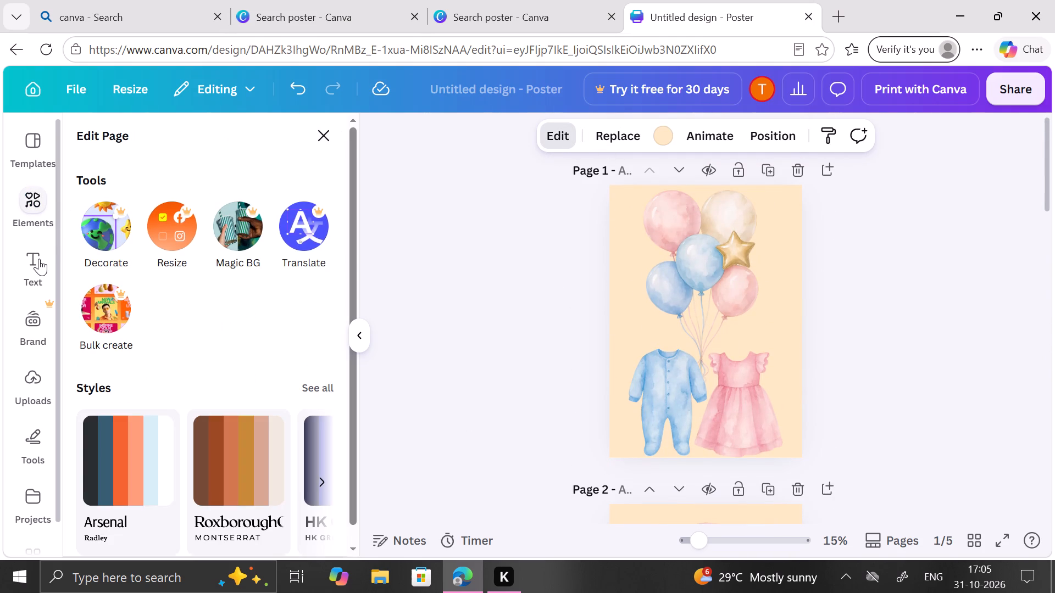
click(211, 400)
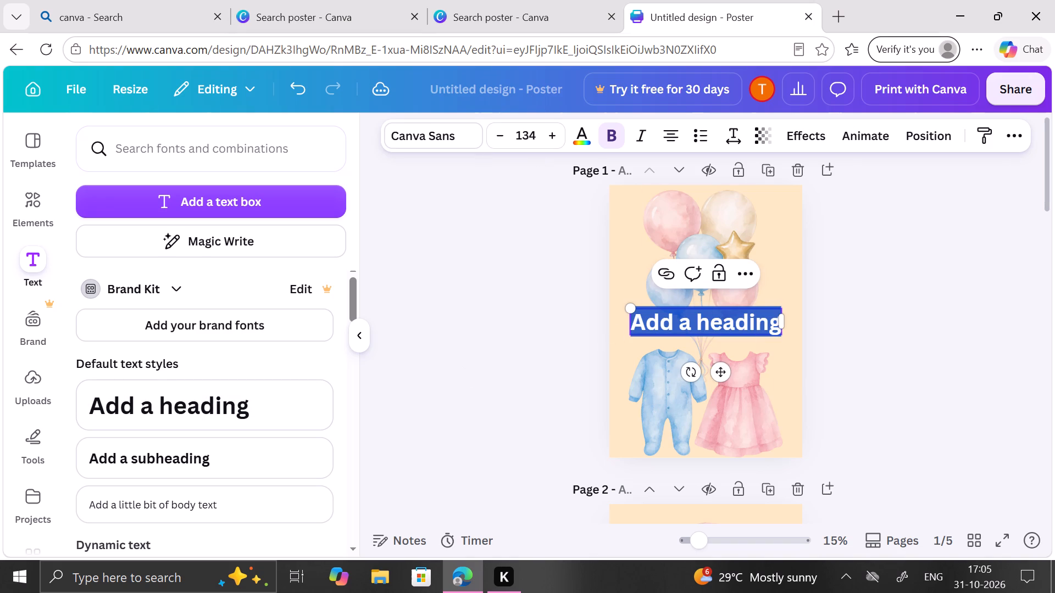
Replace the placeholder heading text on page 1 with "GENDER REVEL" in capitals.
click(776, 318)
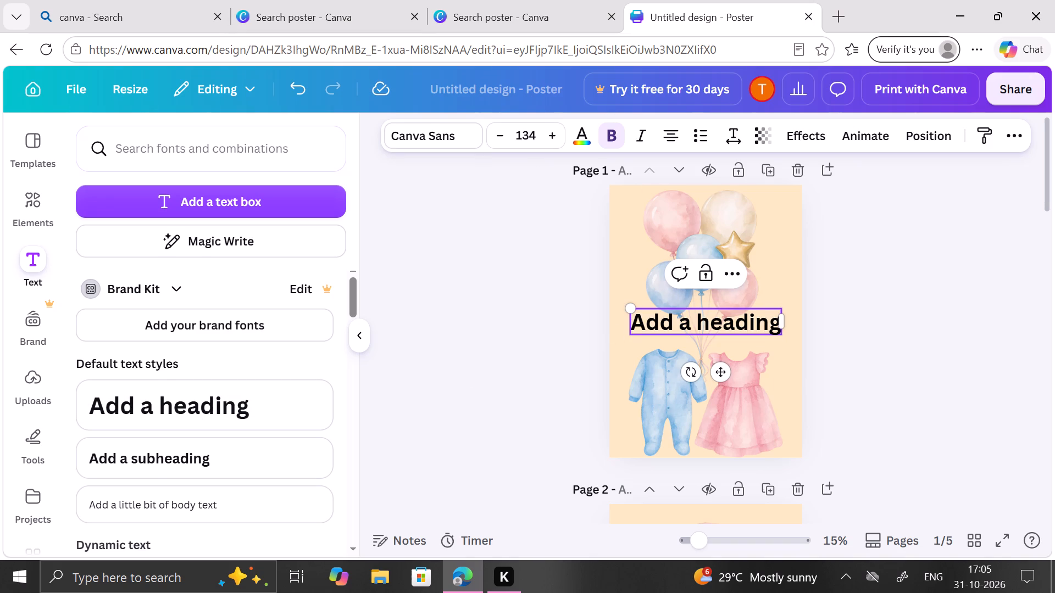
key(BackSpace)
key(BackSpace)
key(BackSpace)
key(BackSpace)
key(BackSpace)
key(BackSpace)
key(BackSpace)
key(BackSpace)
key(BackSpace)
key(BackSpace)
key(BackSpace)
key(BackSpace)
key(BackSpace)
key(BackSpace)
key(BackSpace)
key(BackSpace)
key(BackSpace)
key(BackSpace)
key(BackSpace)
key(BackSpace)
key(BackSpace)
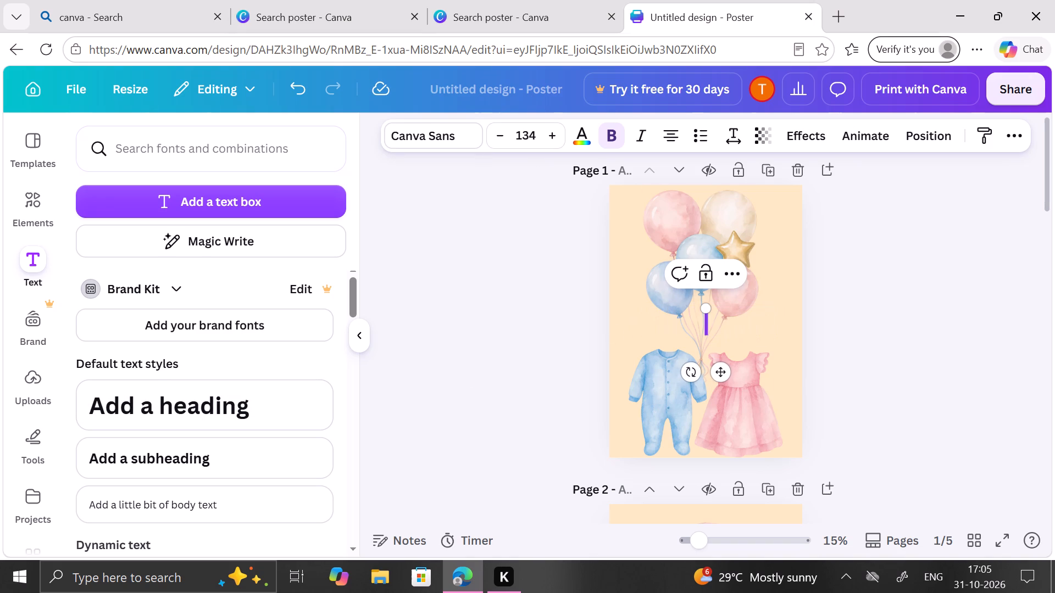
text(ge)
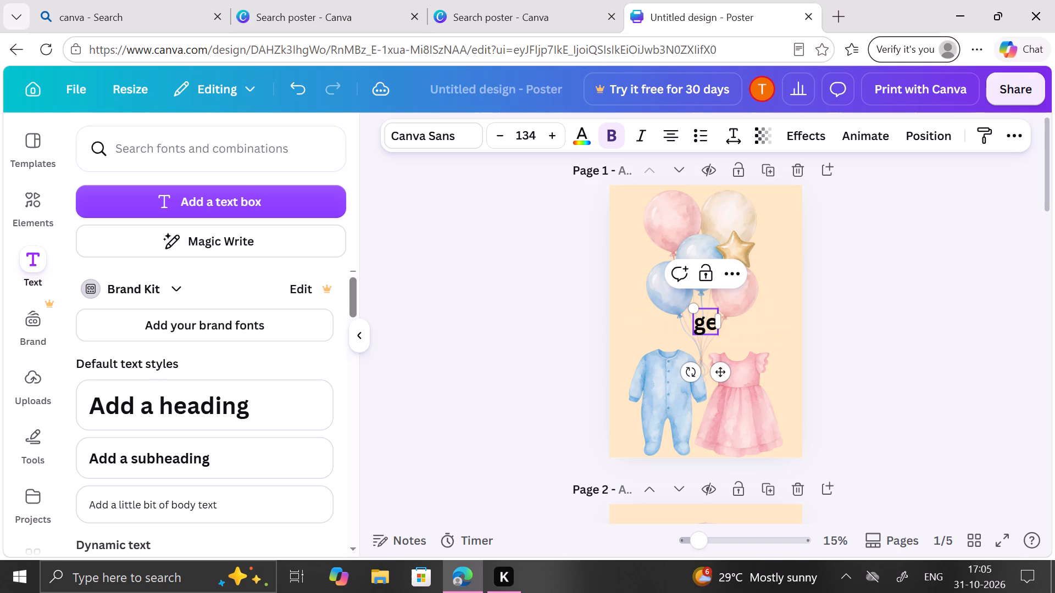
key(BackSpace)
key(BackSpace)
key(BackSpace)
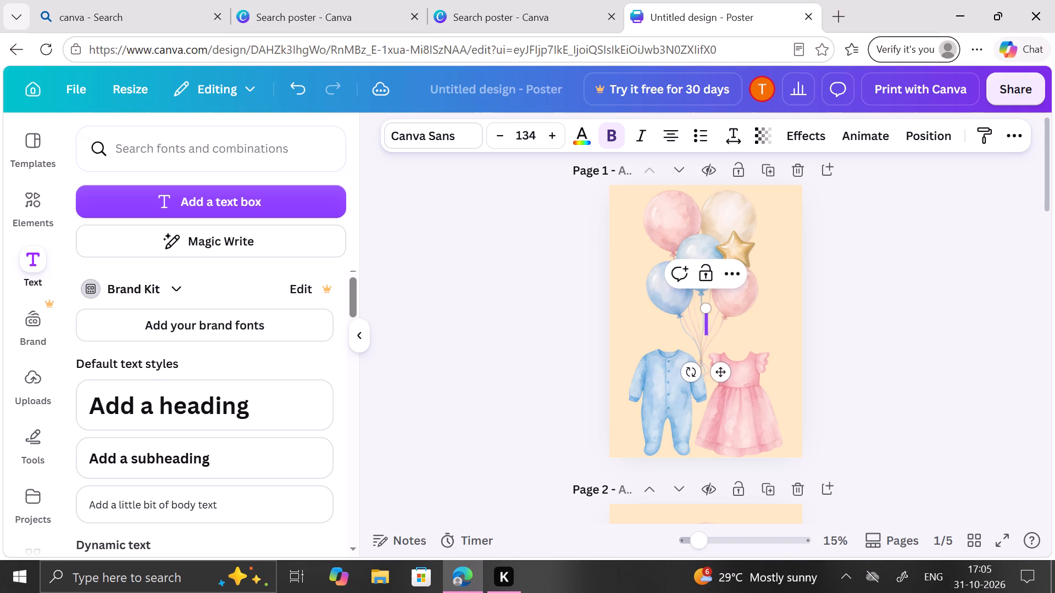
text(GENDER)
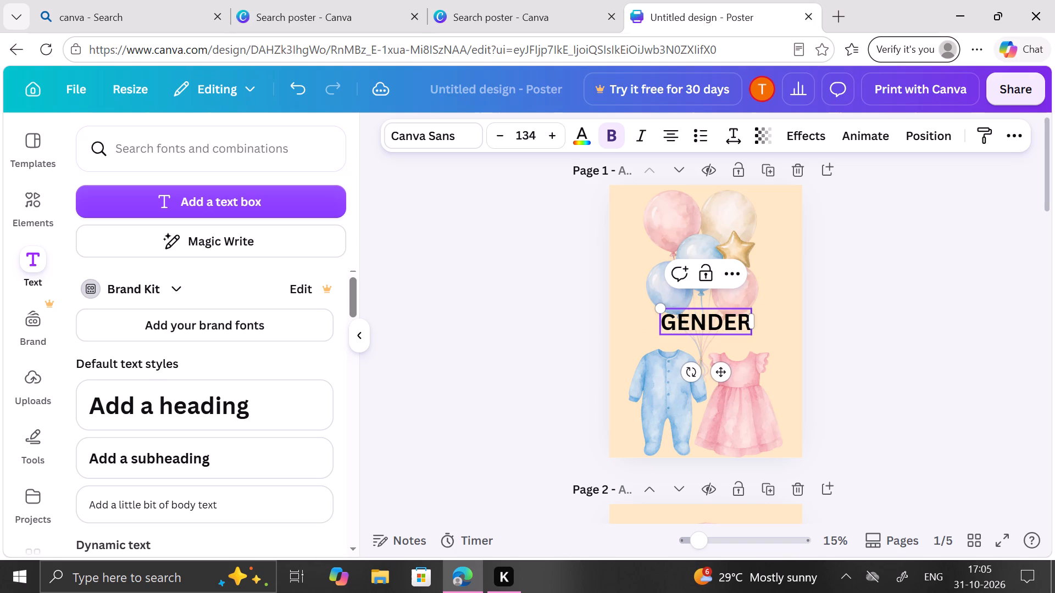
key(space)
text(REVEL)
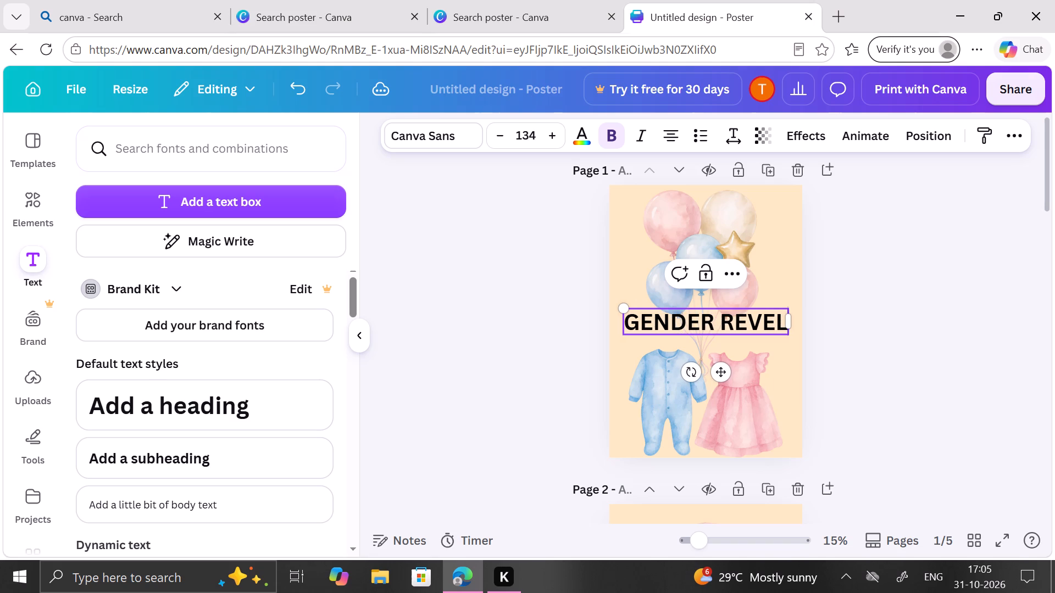
Filter the fonts for the page 1 heading to the Handwriting category.
click(467, 138)
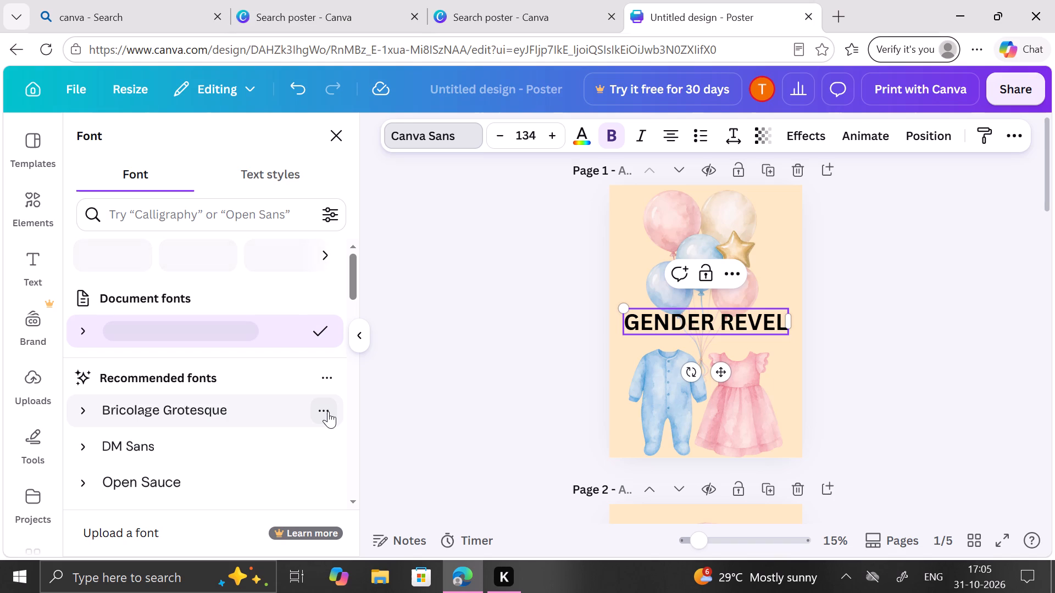
scroll(328, 411, down, 1)
scroll(328, 411, up, 2)
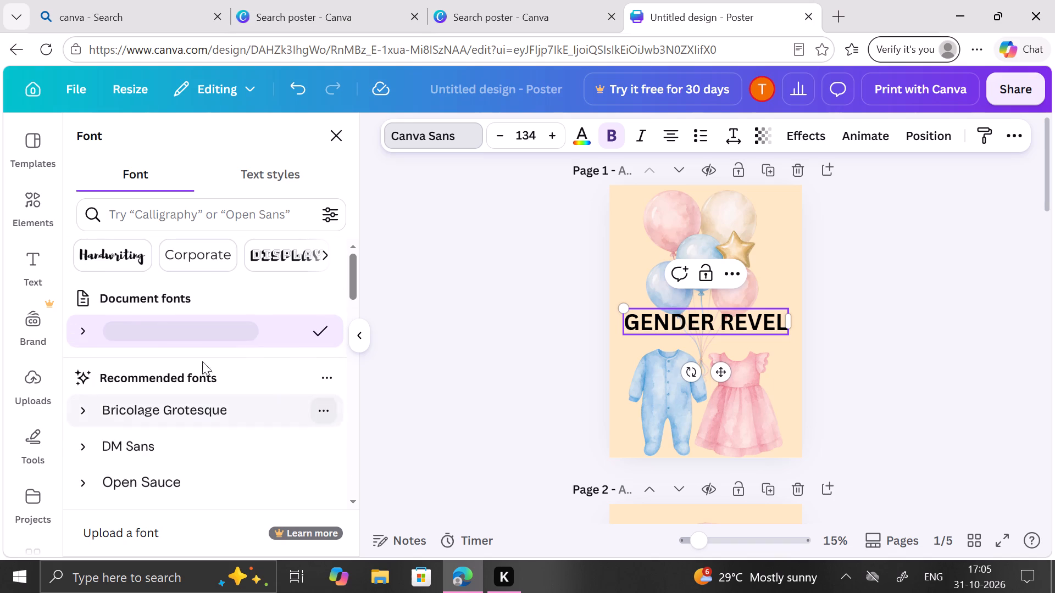
click(129, 253)
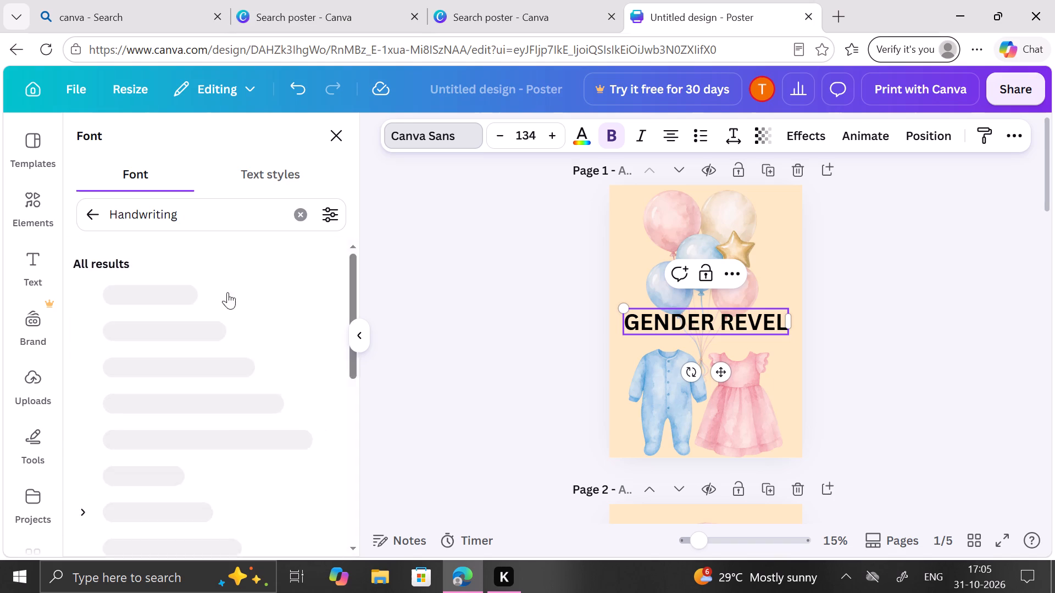
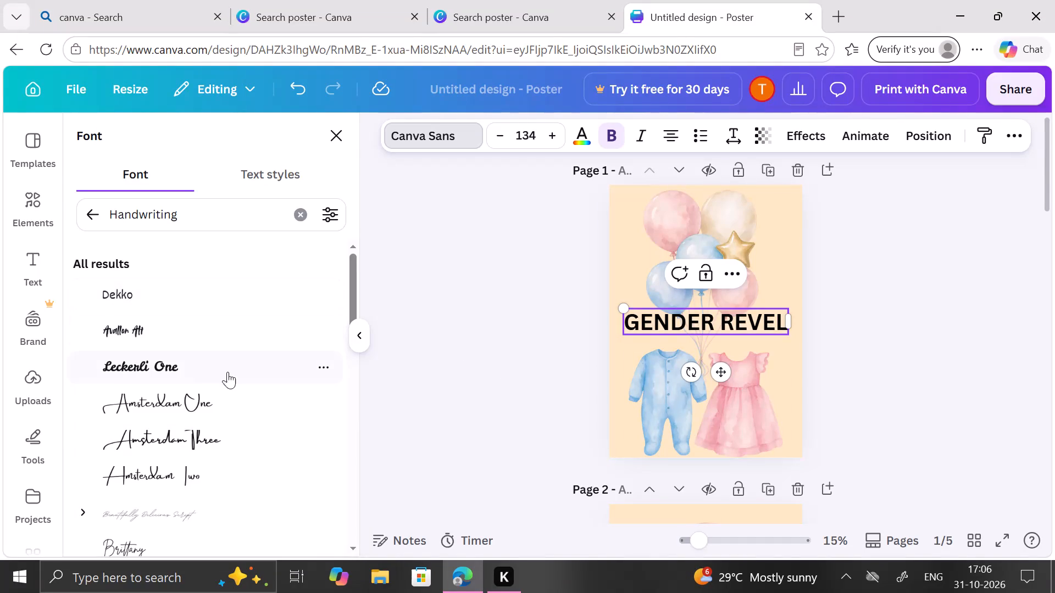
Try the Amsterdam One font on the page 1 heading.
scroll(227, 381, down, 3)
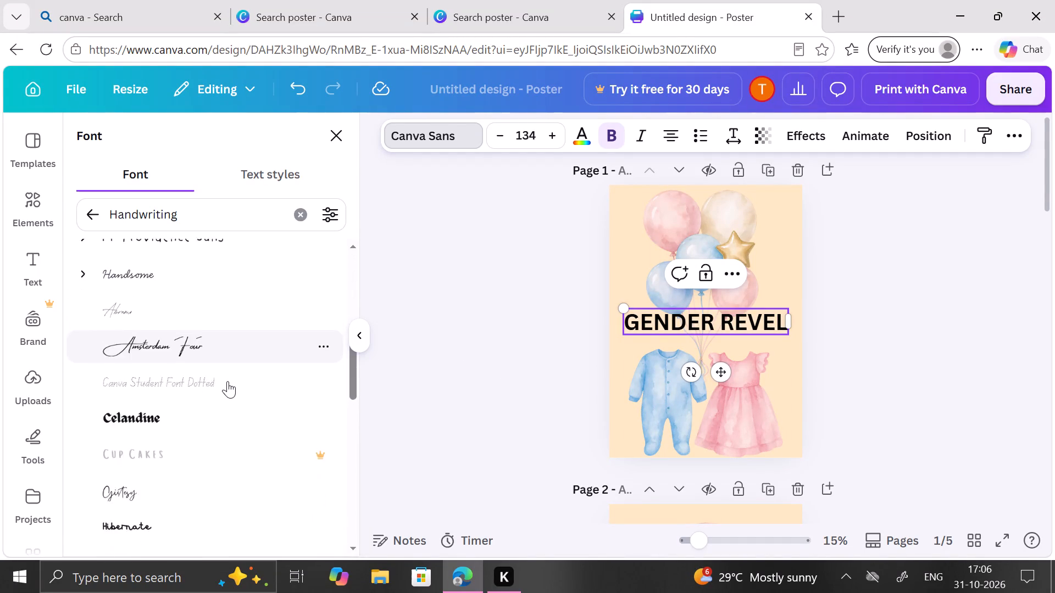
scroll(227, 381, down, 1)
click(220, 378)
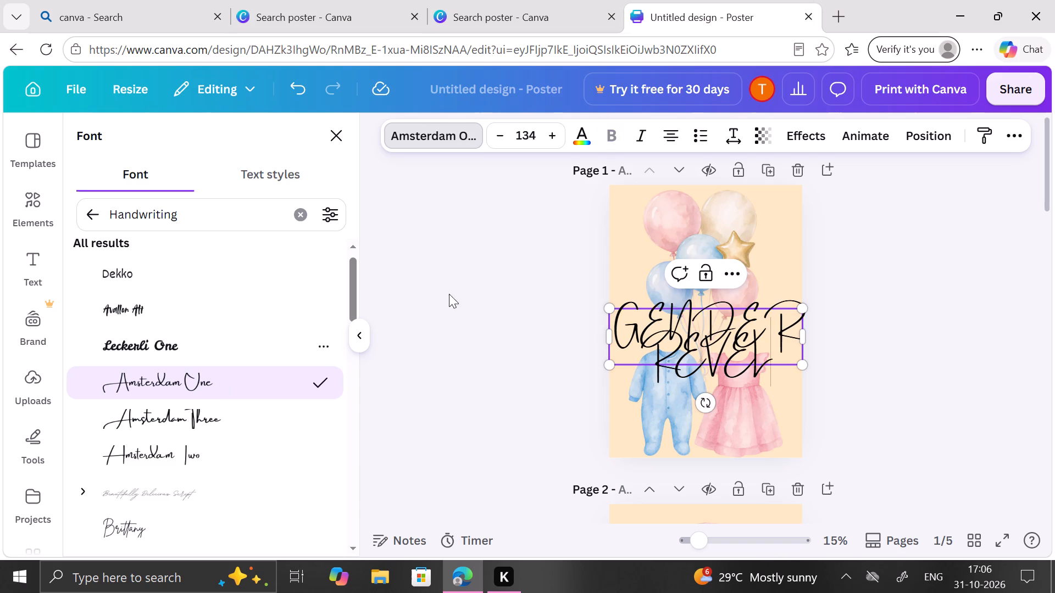
Set the page 1 heading's font to Celandine.
scroll(170, 458, down, 2)
click(170, 458)
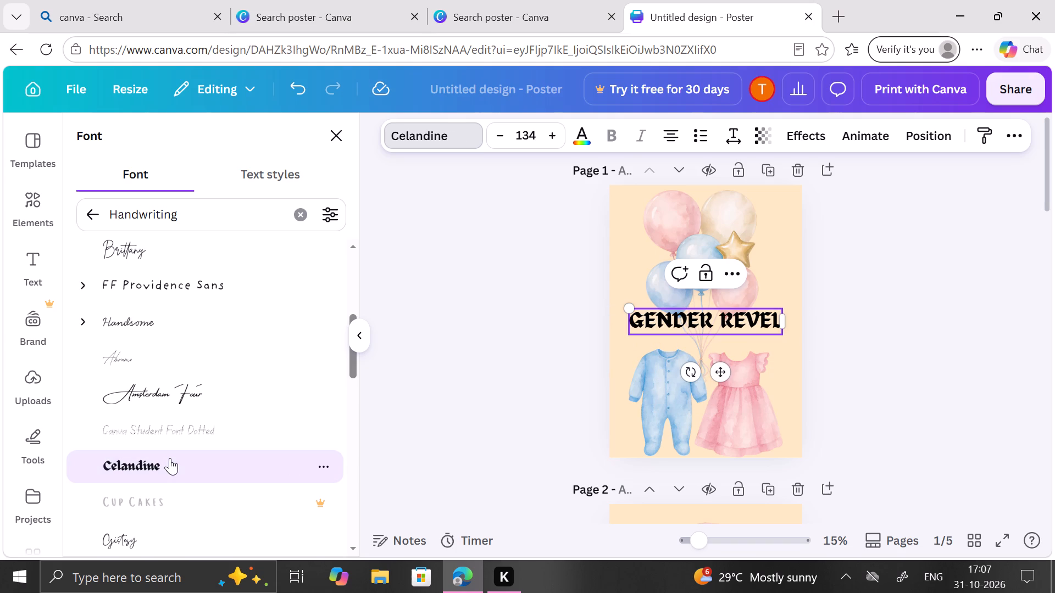
Move the "GENDER REVEL" heading on page 1 slightly down, just above the baby romper and dress.
drag(684, 333, 683, 342)
click(748, 443)
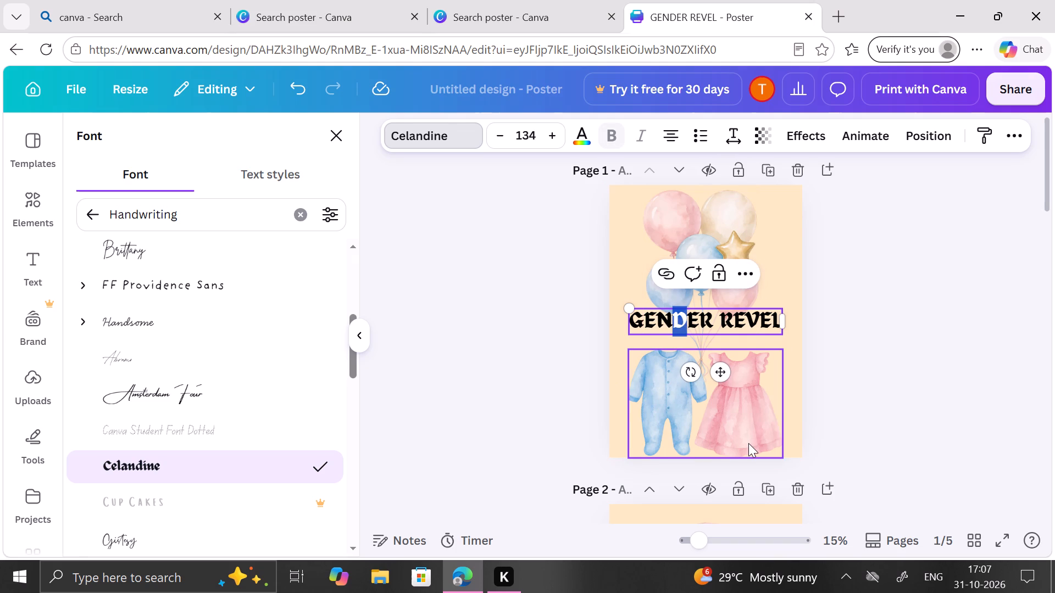
click(779, 282)
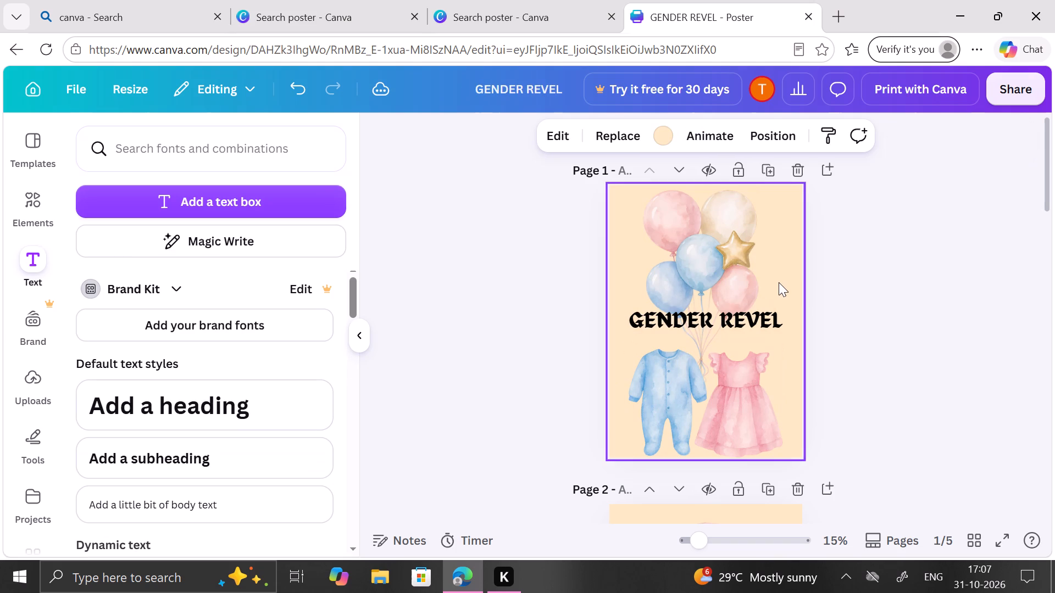
drag(727, 329, 728, 342)
click(788, 361)
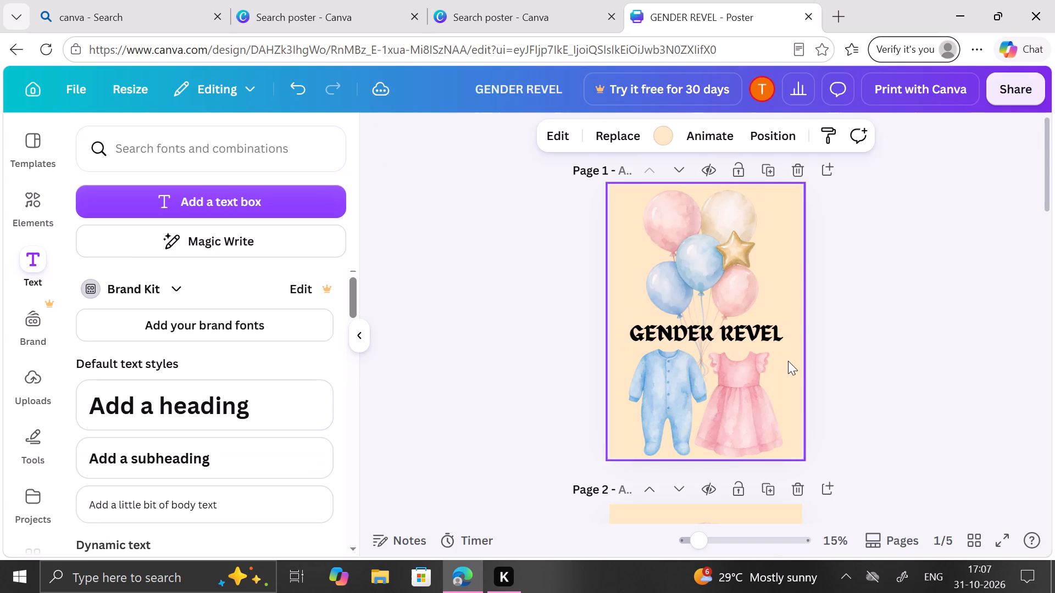
Delete the blank page 4 that follows the teddy bear page.
scroll(752, 468, down, 3)
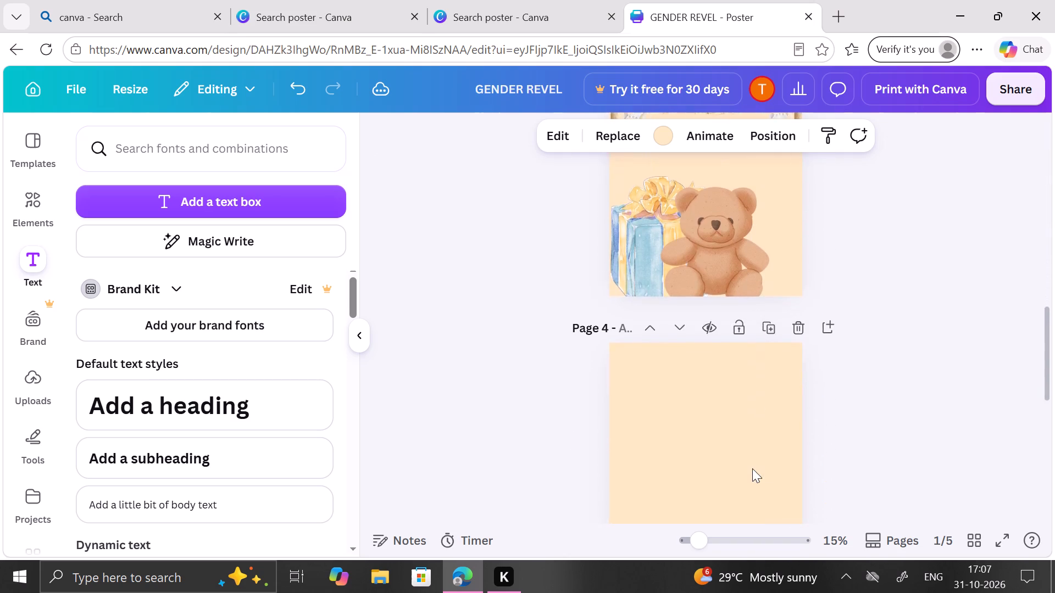
scroll(752, 468, down, 1)
scroll(752, 468, up, 3)
scroll(752, 468, down, 3)
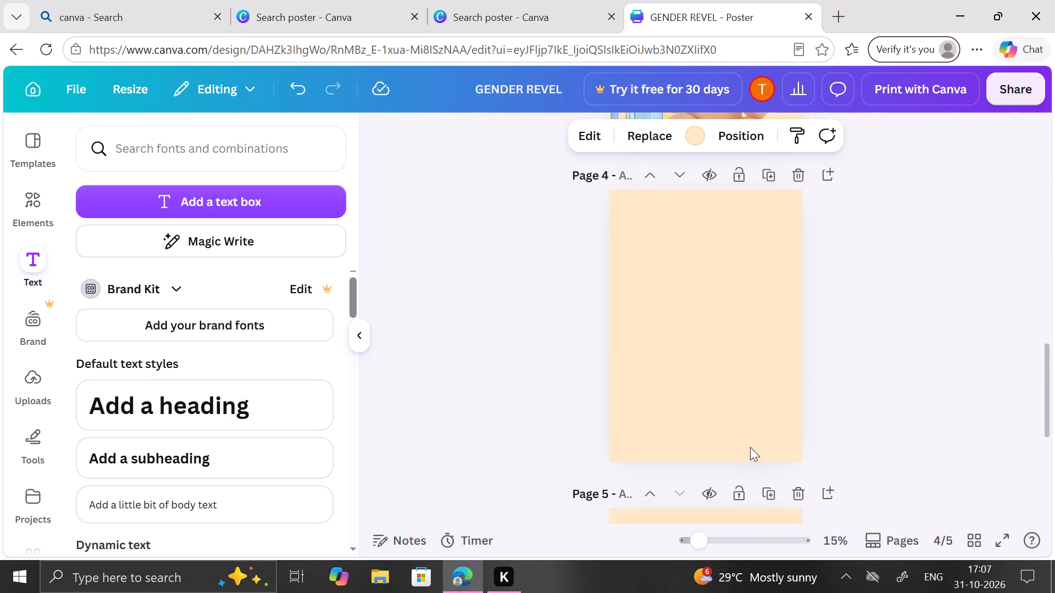
click(743, 322)
click(796, 183)
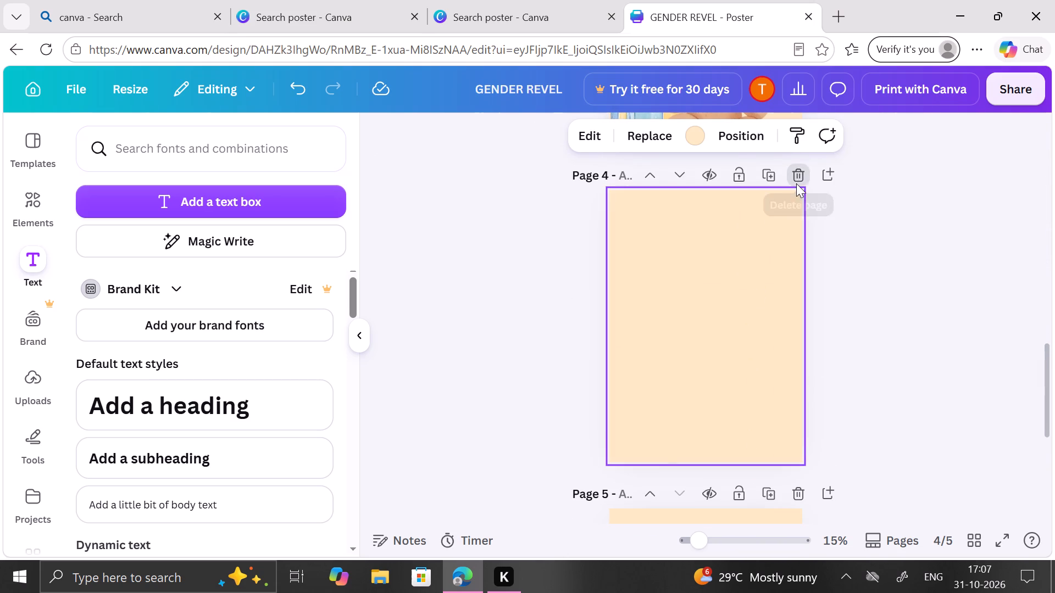
Review the poster pages in full-screen view, going back to page 1 and forward to page 4, and exit the preview.
scroll(747, 321, down, 3)
scroll(747, 321, up, 4)
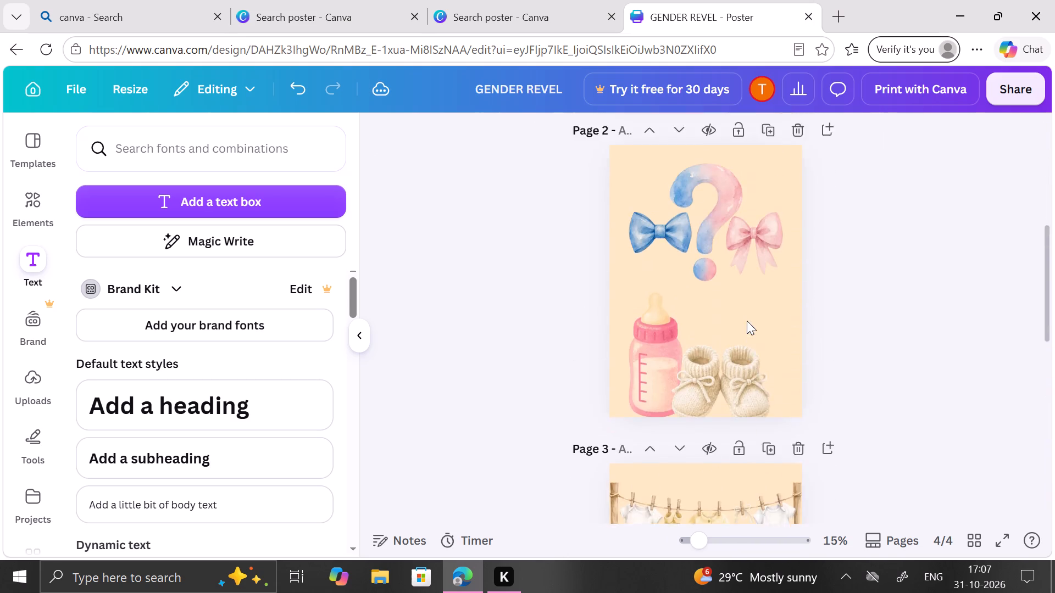
scroll(747, 321, down, 6)
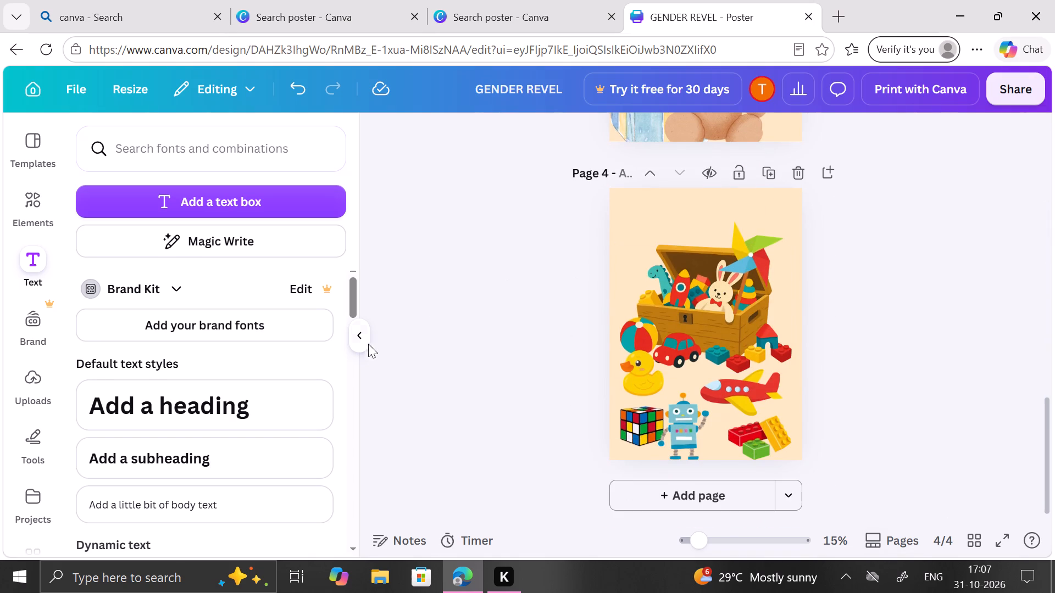
click(360, 331)
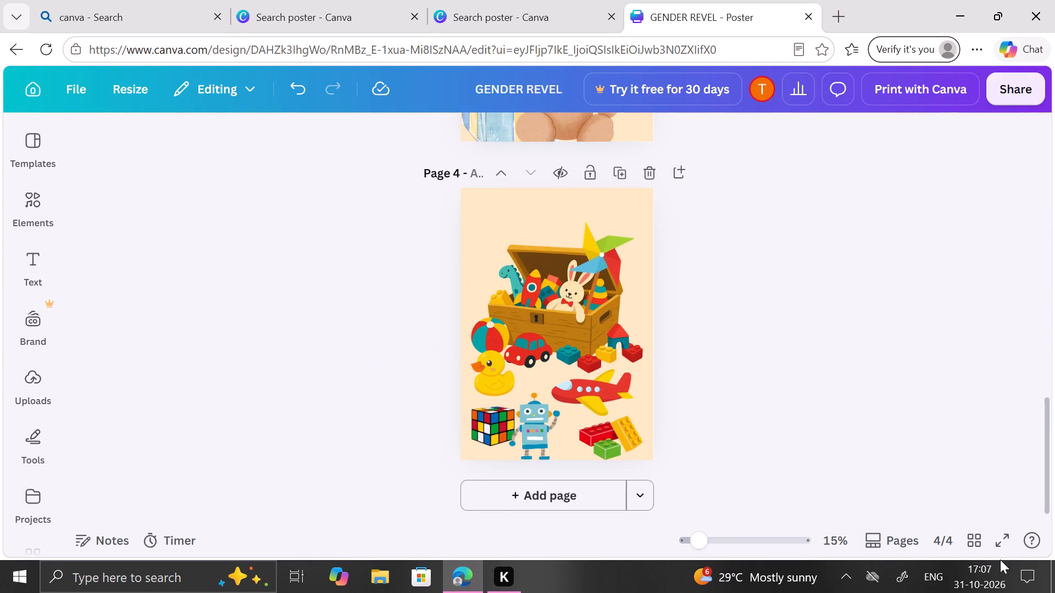
click(1009, 544)
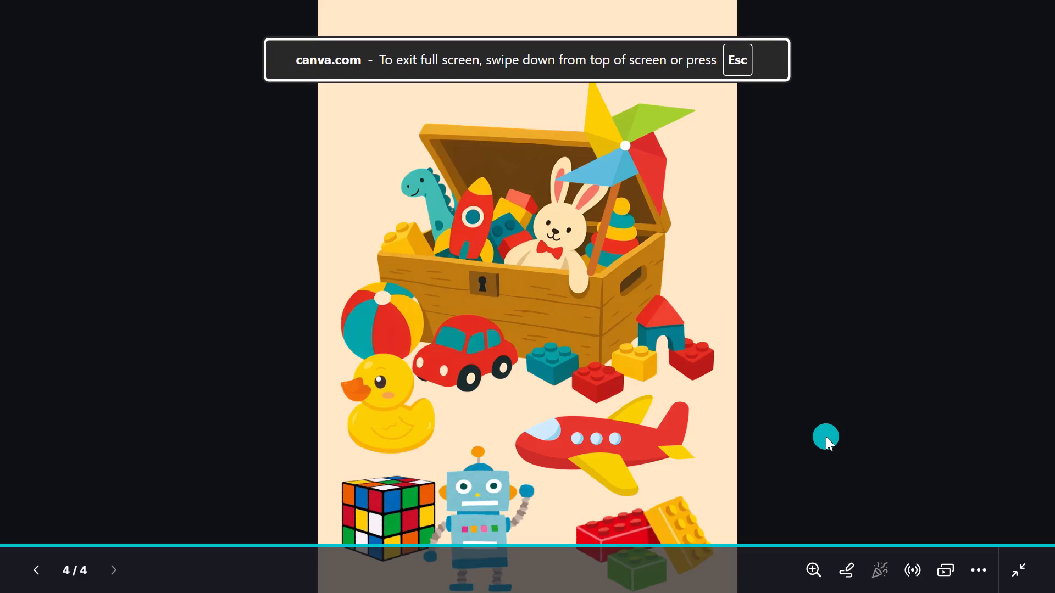
triple_click(41, 566)
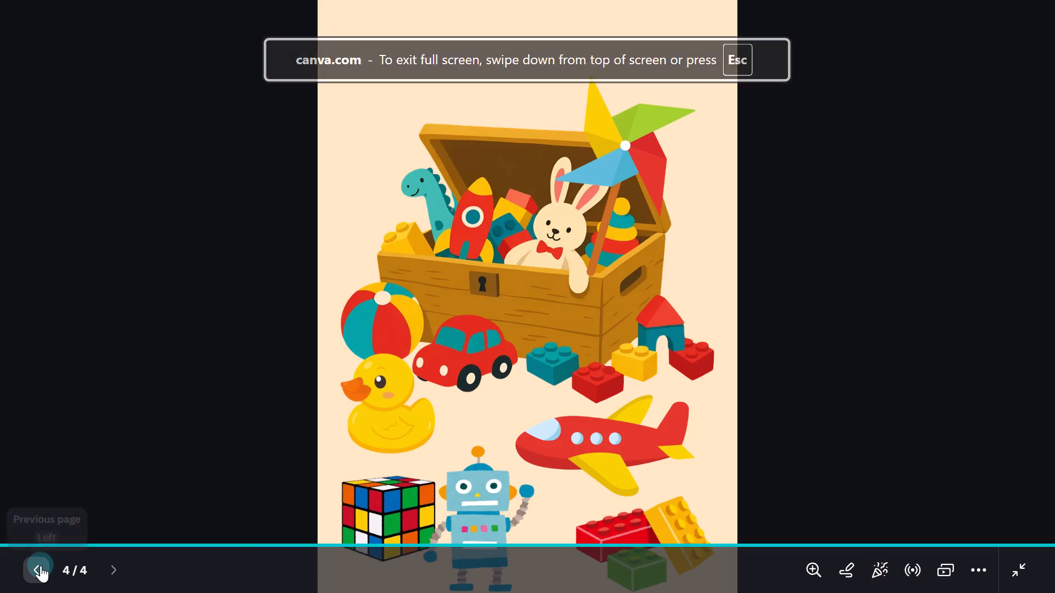
triple_click(41, 566)
double_click(41, 566)
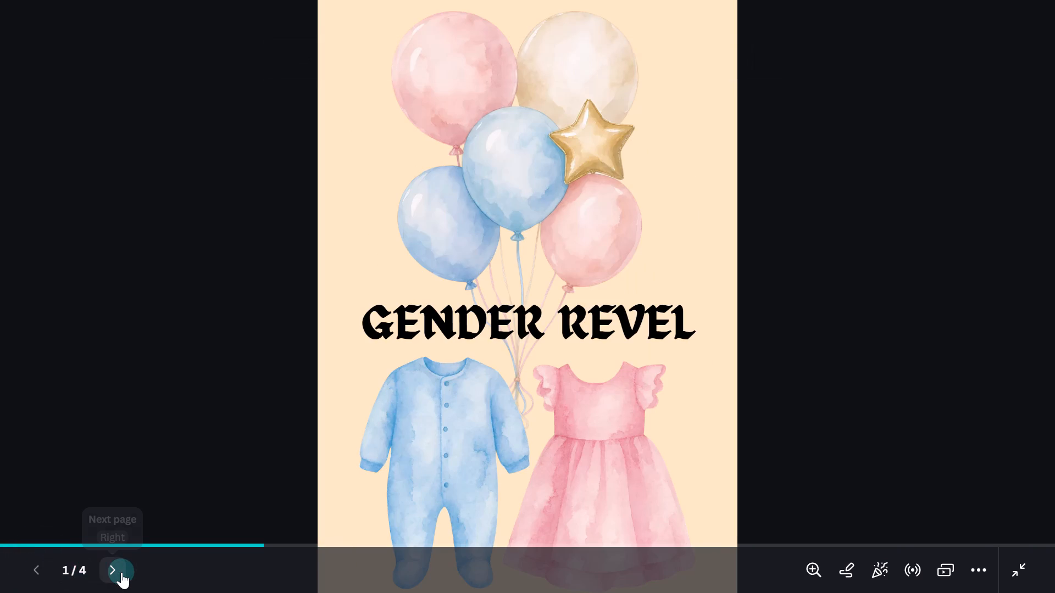
click(121, 572)
click(121, 572)
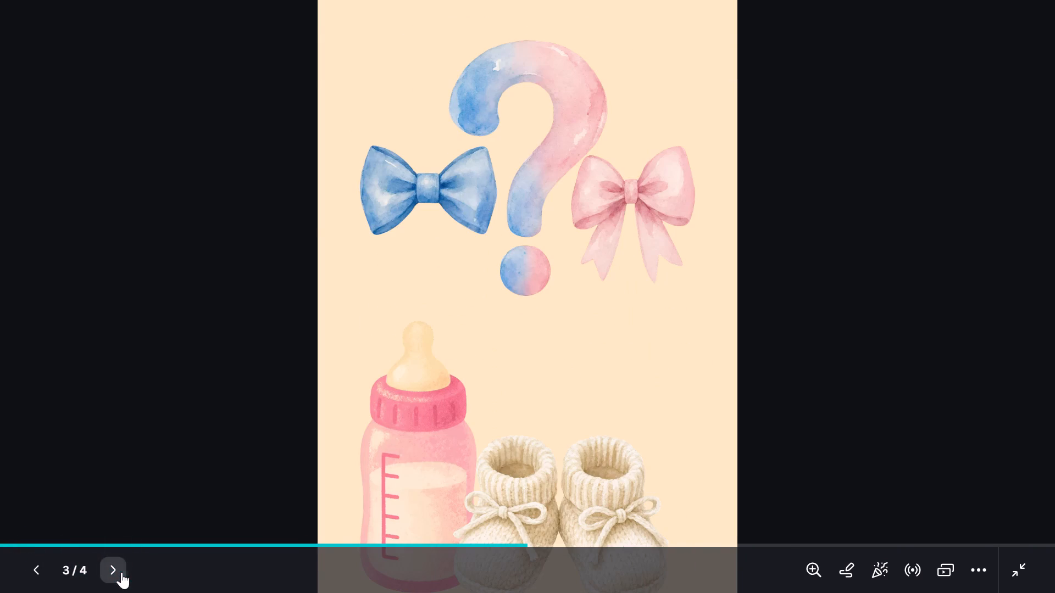
click(121, 572)
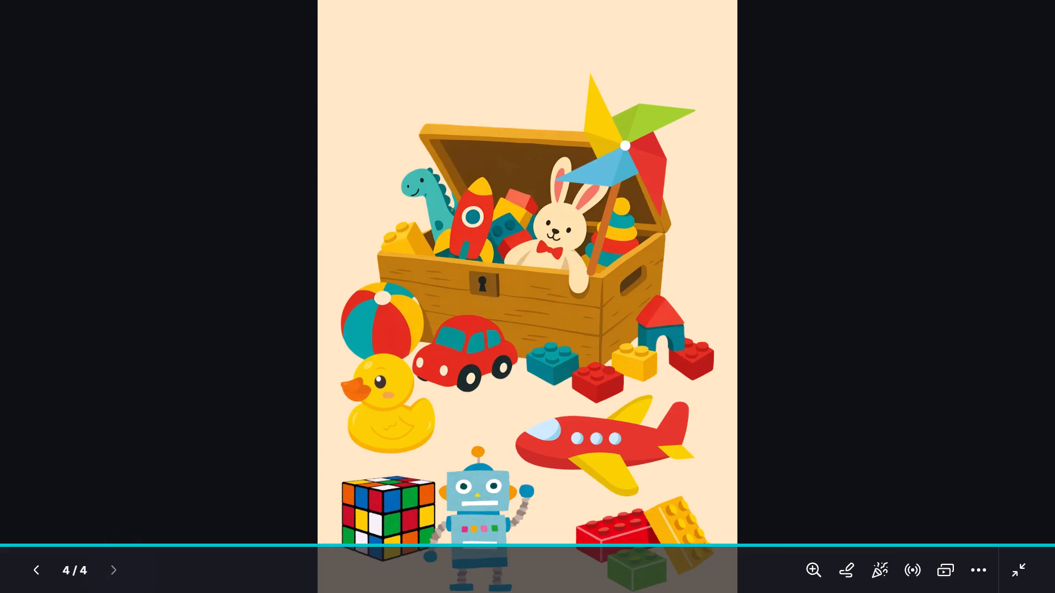
click(1029, 572)
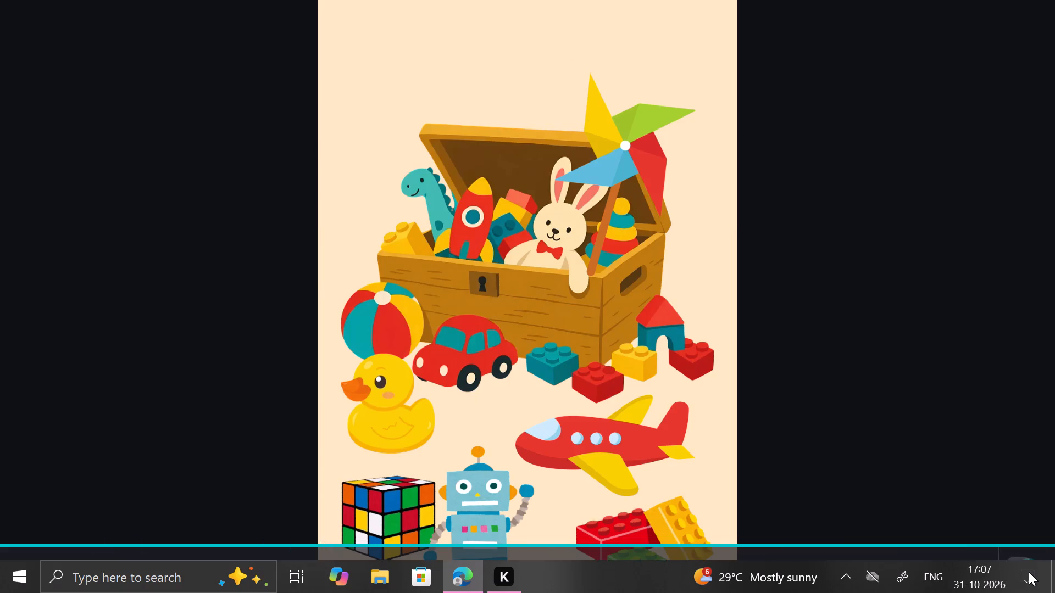